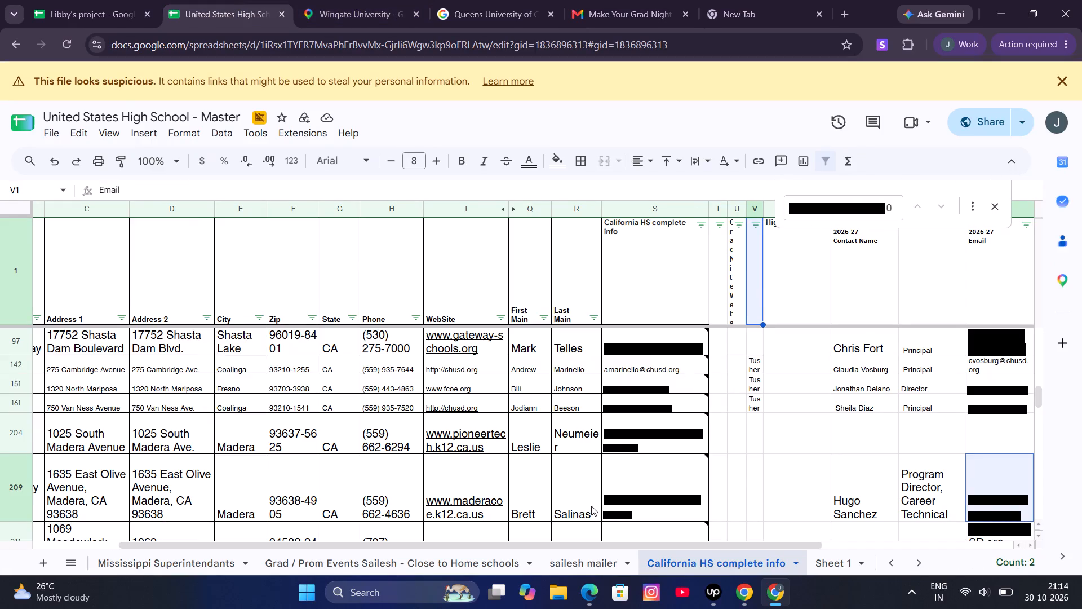
left_click(406, 552)
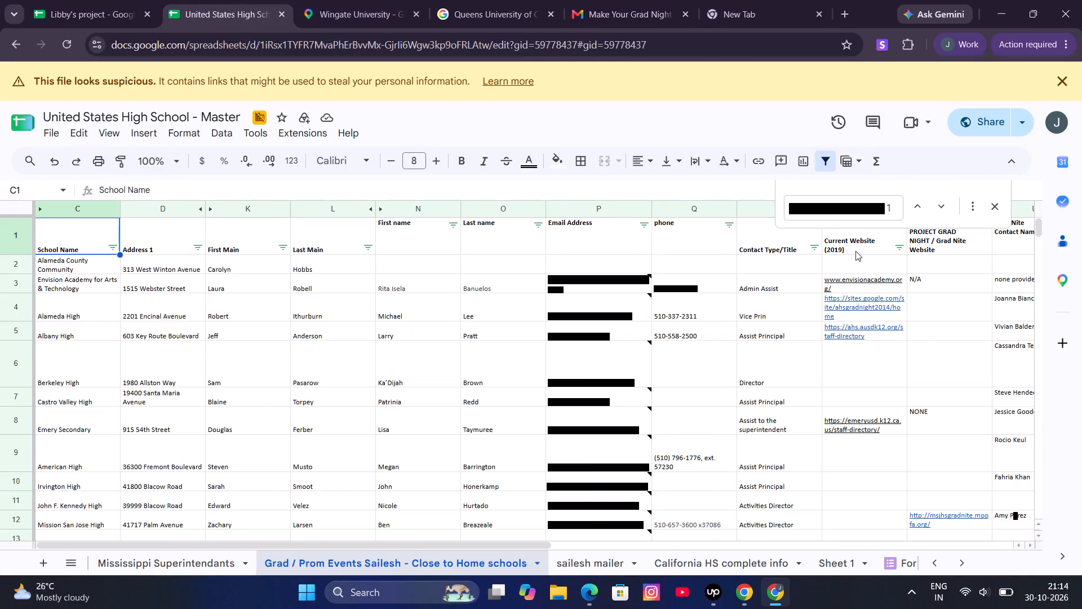
scroll(853, 337, "left", 1)
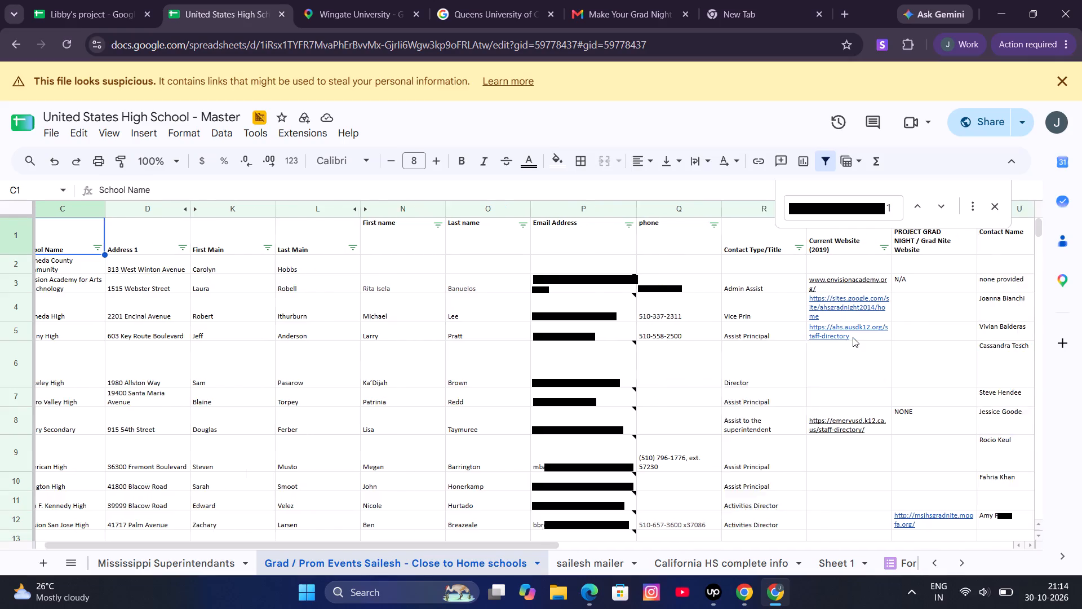
scroll(853, 337, "left", 2)
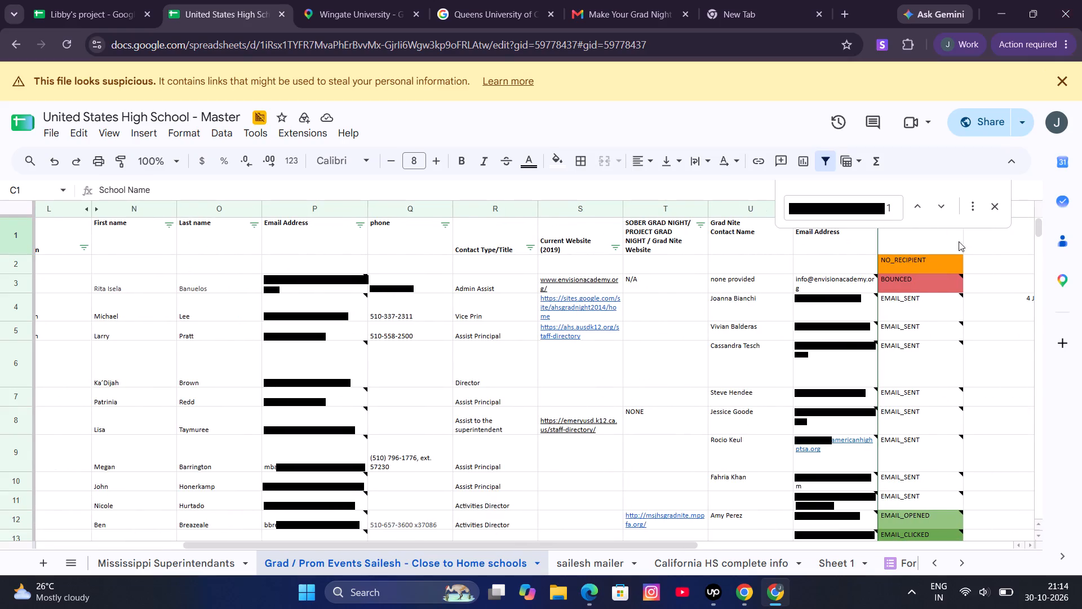
left_click(944, 211)
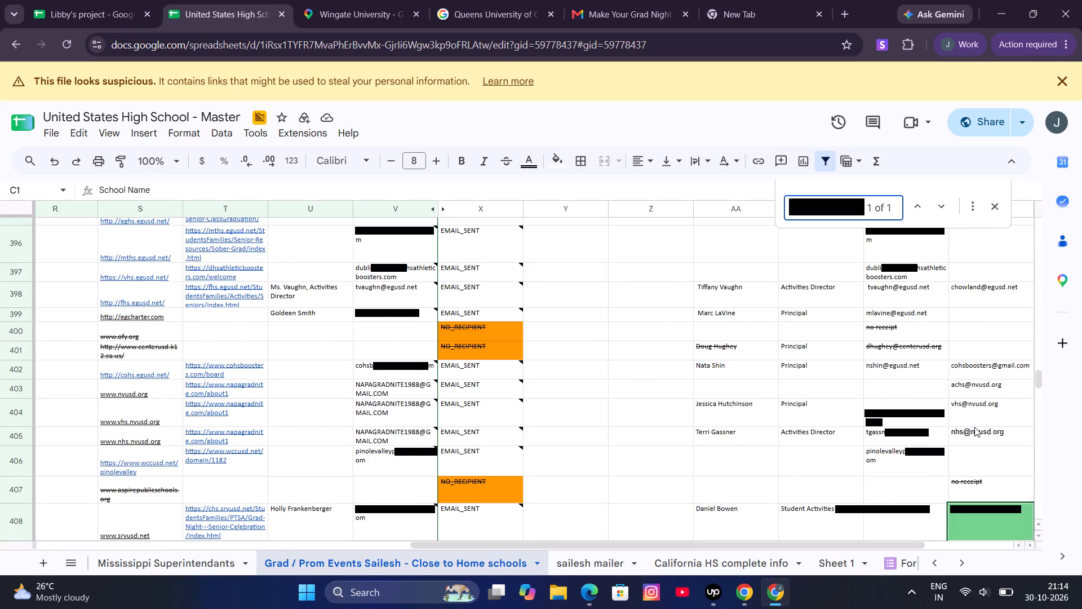
scroll(966, 423, "left", 4)
scroll(927, 447, "down", 5)
scroll(925, 447, "up", 3)
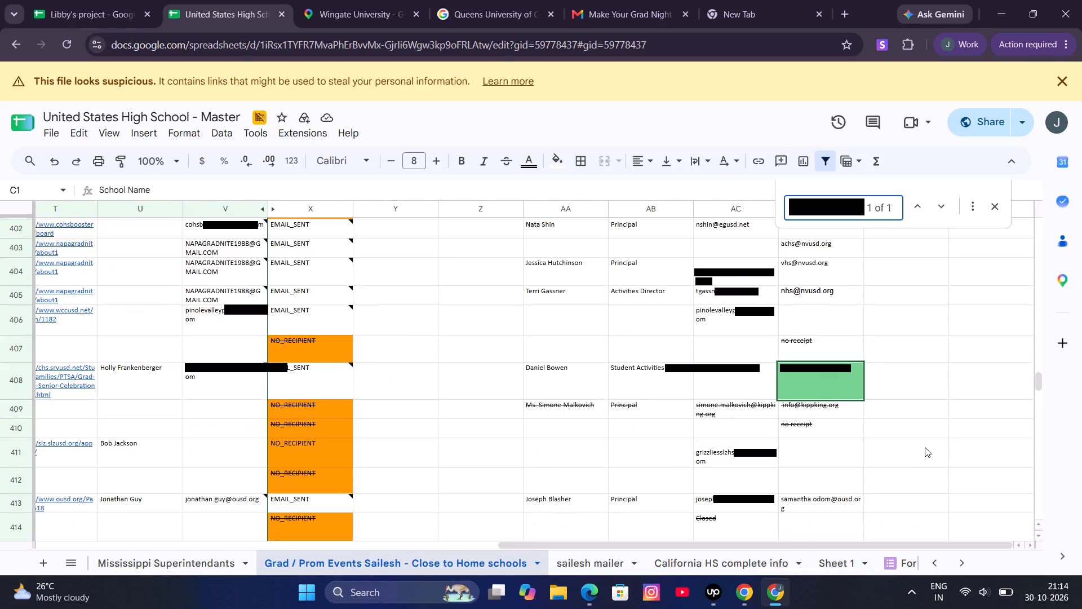
left_click(804, 377)
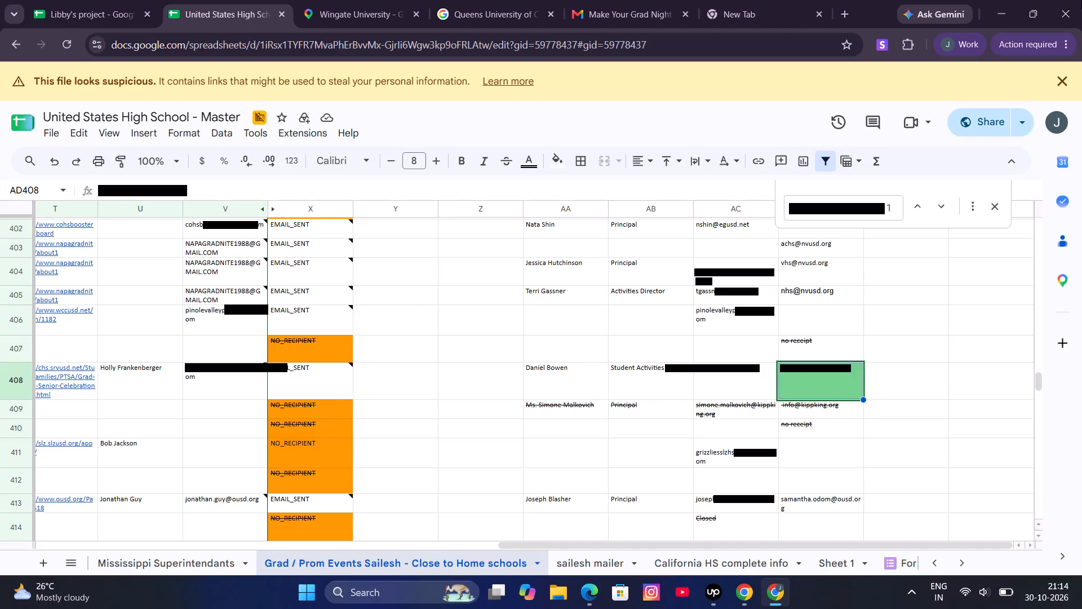
left_click(554, 157)
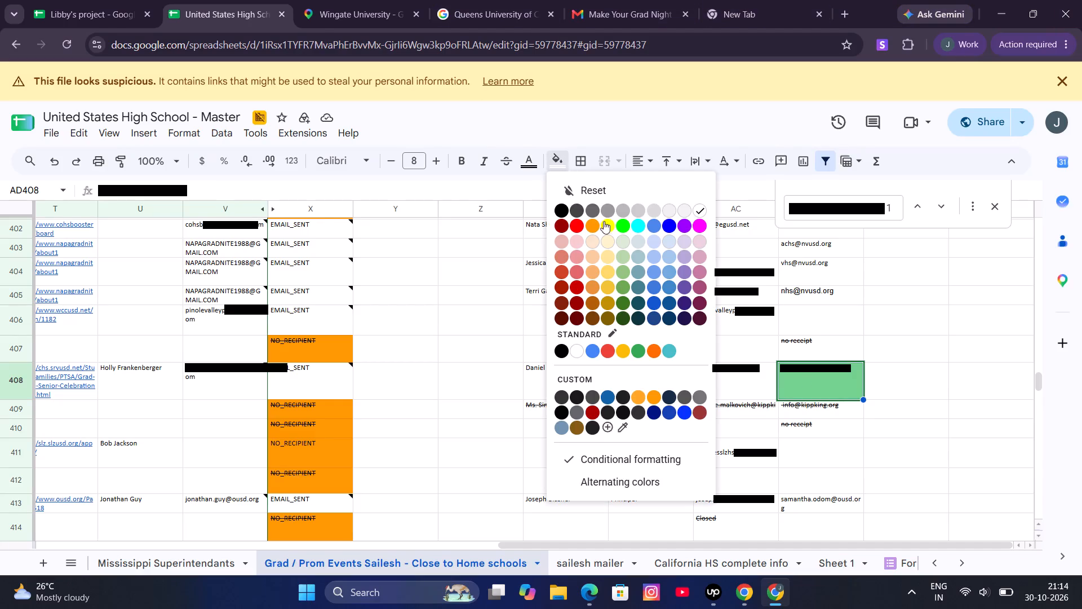
left_click(575, 227)
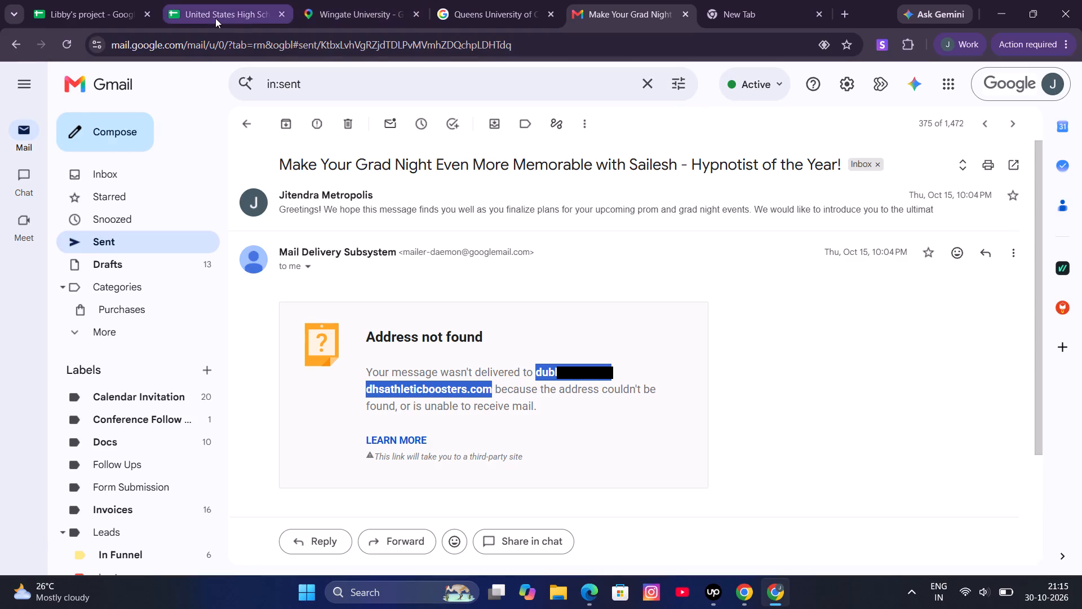
Search the Grad / Prom Events Sailesh sheet for the newly copied address, replacing the previous search term.
left_click(215, 18)
left_click(861, 215)
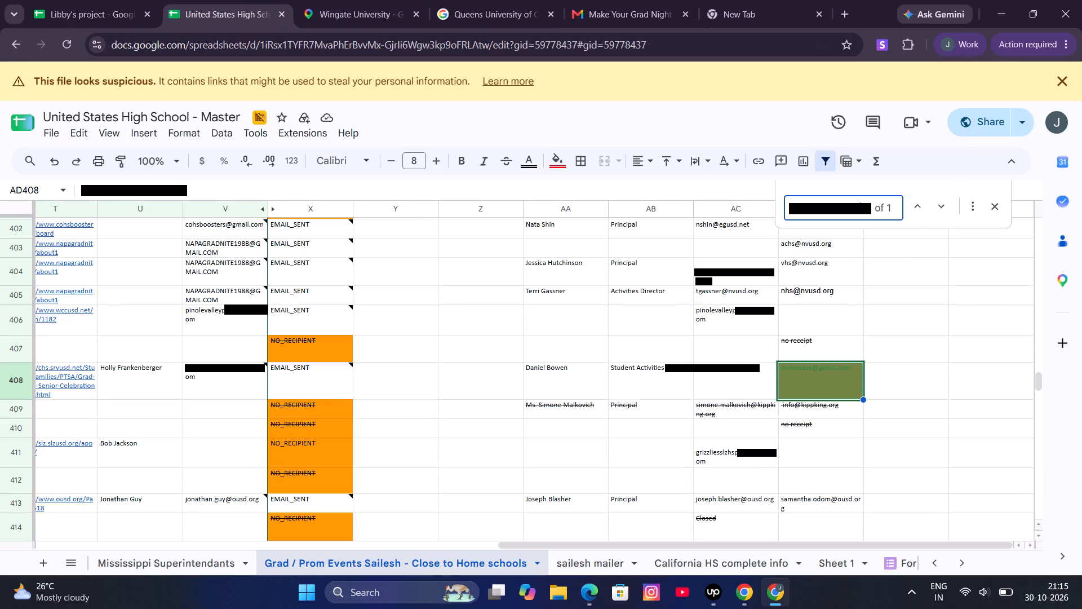
key("Right")
key("Right")
key("Right")
key("Right")
key("Right")
key("Right")
key("Right")
key("Right")
key("Right")
key("Right")
key("Right")
key("Right")
key("Right")
key("Right")
key("Right")
key("Right")
key("Right")
key("Right")
key("Right")
key("Right")
key("BackSpace")
key("BackSpace")
key("BackSpace")
key("BackSpace")
key("BackSpace")
key("BackSpace")
key("BackSpace")
key("BackSpace")
key("BackSpace")
key("BackSpace")
key("BackSpace")
key("BackSpace")
key("BackSpace")
key("BackSpace")
key("BackSpace")
key("BackSpace")
key("BackSpace")
key("BackSpace")
key("BackSpace")
key("BackSpace")
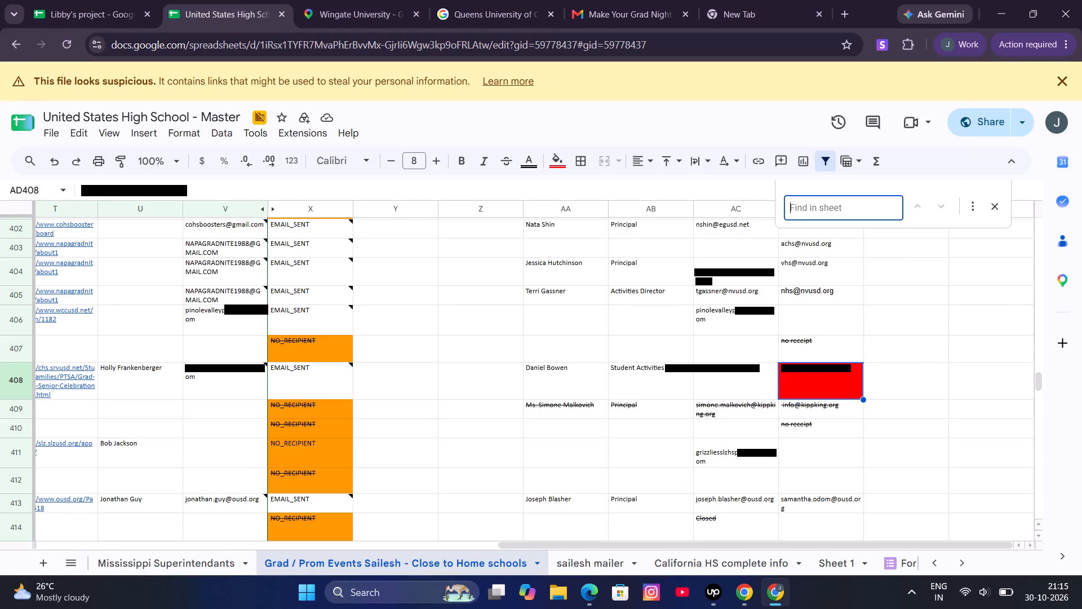
key("ctrl+b")
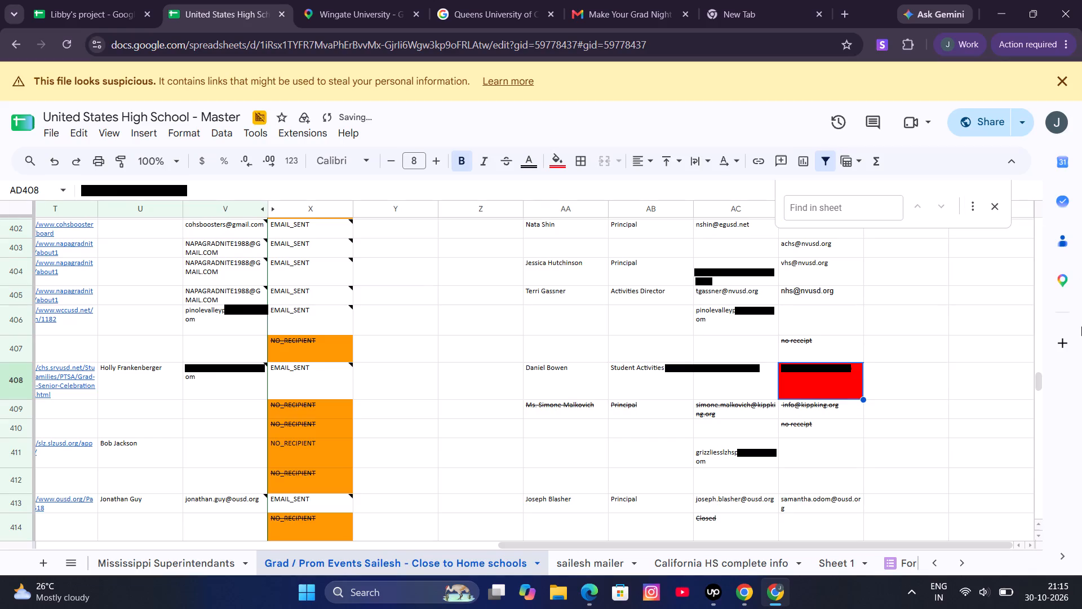
left_click(859, 208)
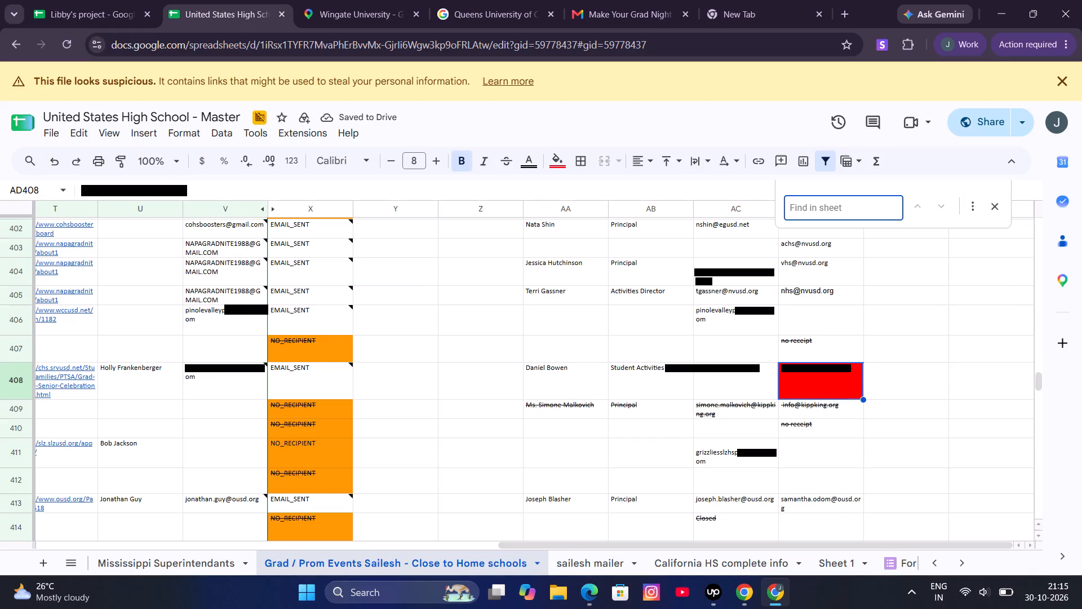
key("ctrl+v")
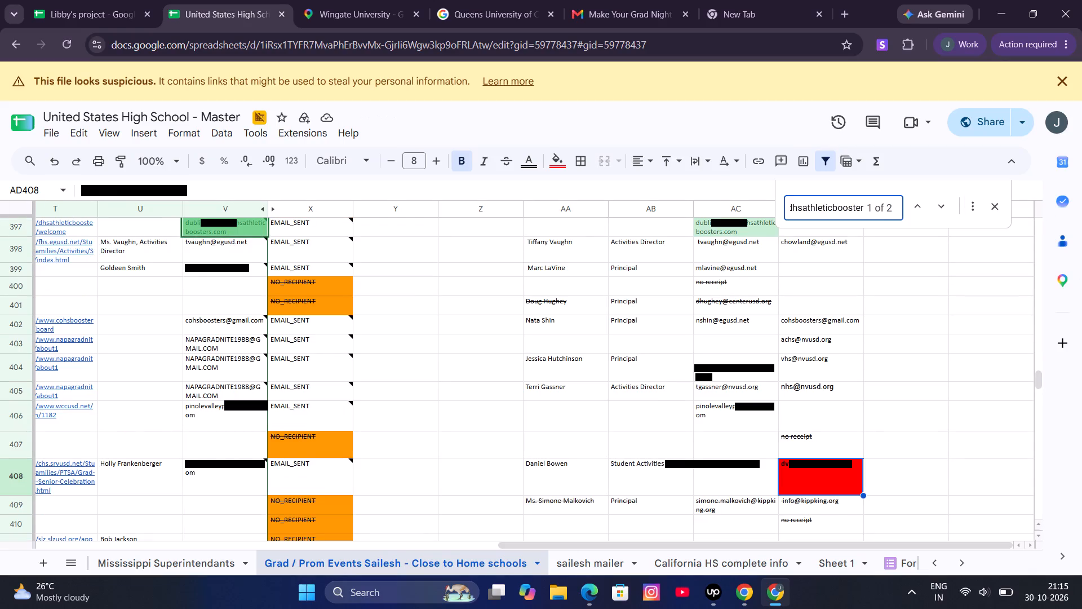
Fill the matching address cell AC397 red.
scroll(781, 263, "up", 2)
left_click(735, 370)
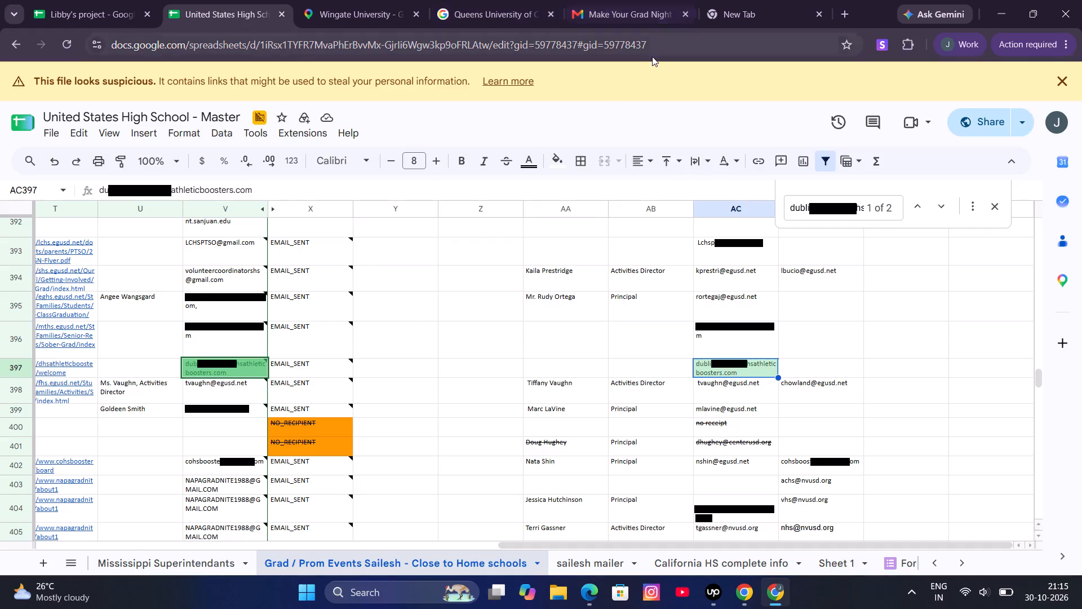
left_click(551, 156)
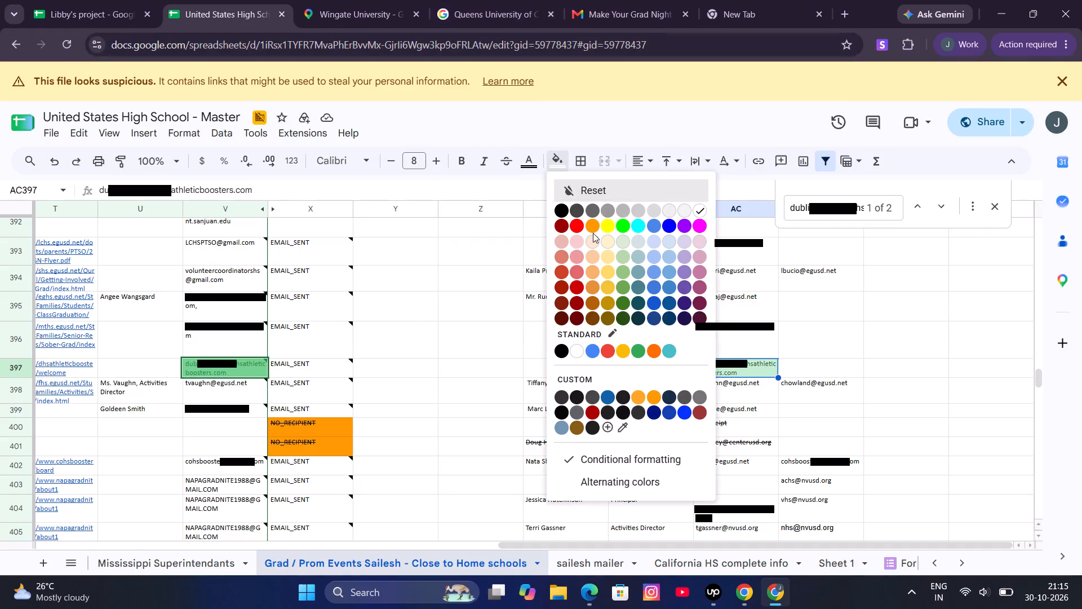
left_click(578, 222)
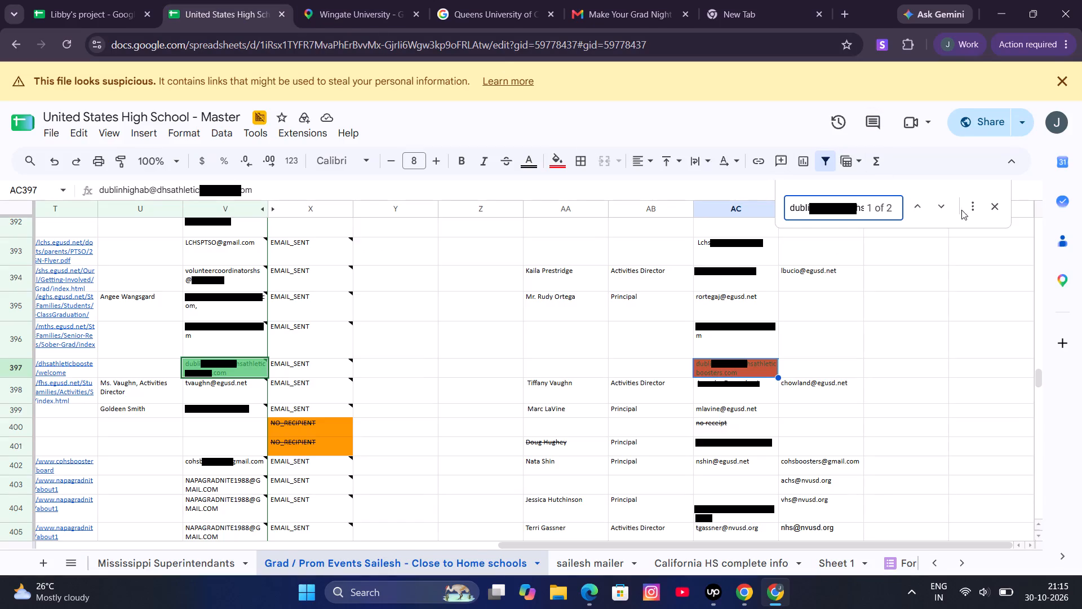
key("Right")
key("Right")
key("Right")
key("Right")
key("Right")
key("Right")
key("Right")
key("Right")
key("Right")
key("Right")
key("Right")
key("Right")
key("Right")
key("Right")
key("Right")
key("Right")
key("Right")
key("BackSpace")
key("BackSpace")
key("BackSpace")
key("BackSpace")
key("BackSpace")
key("BackSpace")
key("BackSpace")
key("BackSpace")
key("BackSpace")
key("BackSpace")
key("BackSpace")
key("BackSpace")
key("BackSpace")
key("BackSpace")
key("BackSpace")
key("BackSpace")
key("BackSpace")
key("BackSpace")
key("BackSpace")
key("BackSpace")
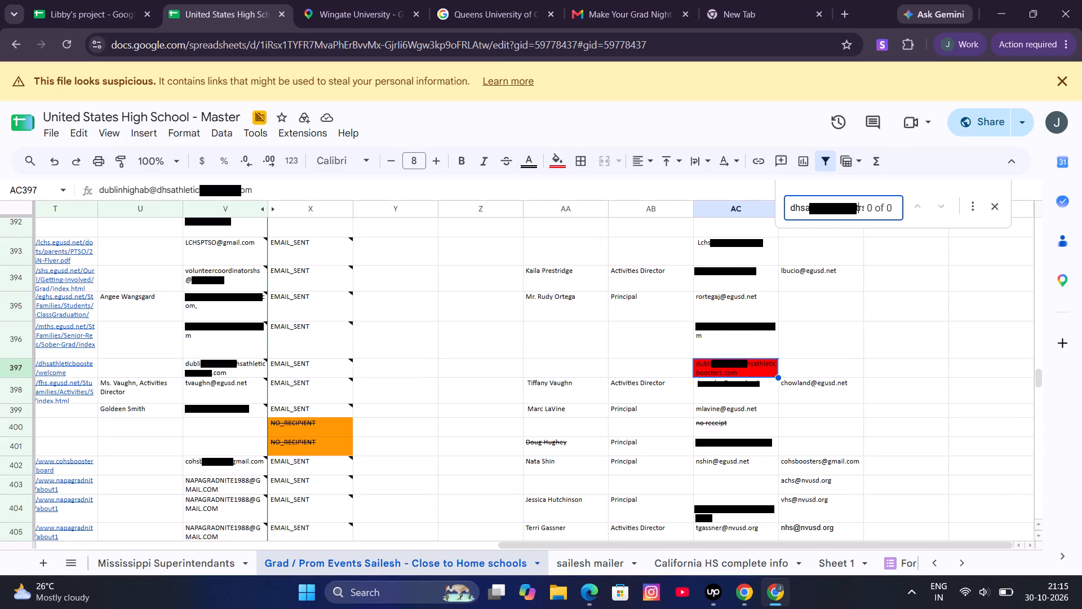
key("Right")
key("Right")
key("Right")
key("Right")
key("Right")
key("Right")
key("Right")
key("Right")
key("Right")
key("Right")
key("Right")
key("Right")
key("Right")
key("Right")
key("Right")
key("Right")
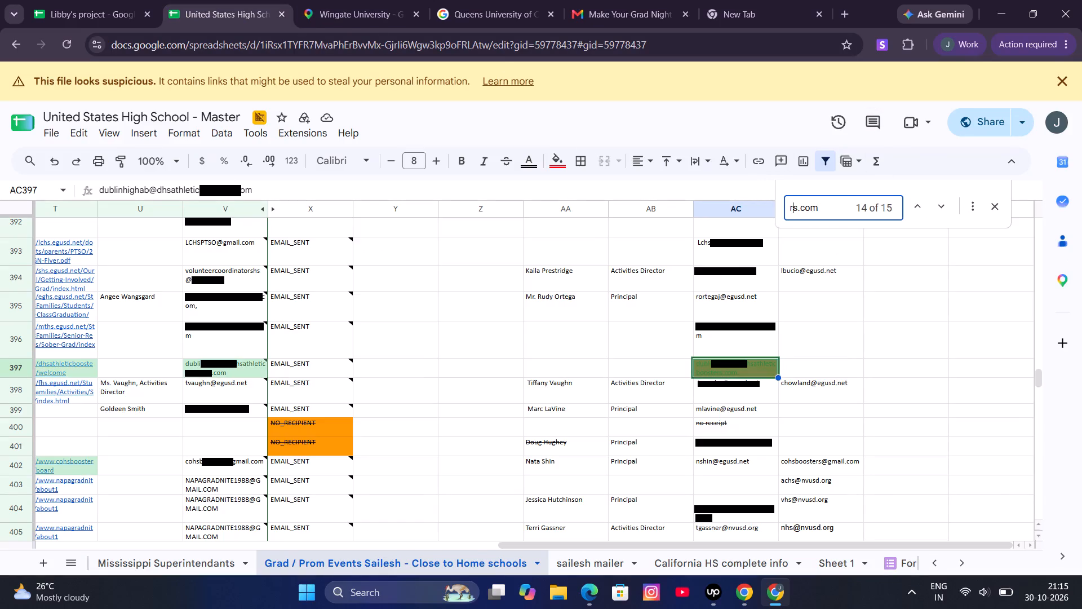
key("BackSpace")
key("BackSpace")
key("BackSpace")
key("BackSpace")
key("BackSpace")
key("BackSpace")
key("BackSpace")
key("BackSpace")
key("BackSpace")
key("BackSpace")
key("BackSpace")
key("BackSpace")
key("BackSpace")
key("BackSpace")
key("BackSpace")
key("BackSpace")
key("BackSpace")
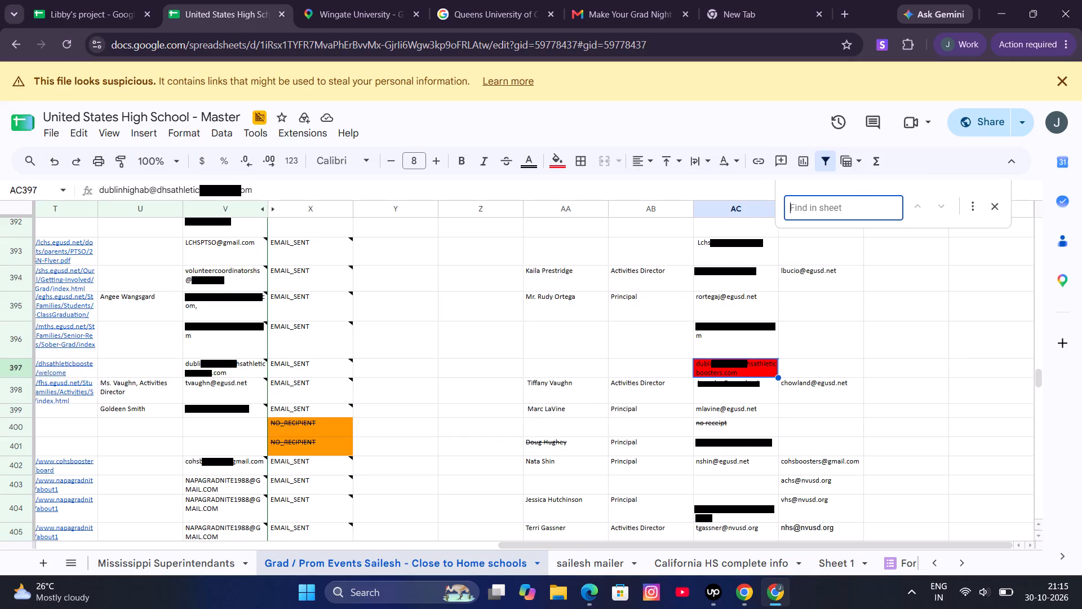
key("ctrl+v")
Fill the matching address cell AD389 red.
scroll(941, 317, "up", 1)
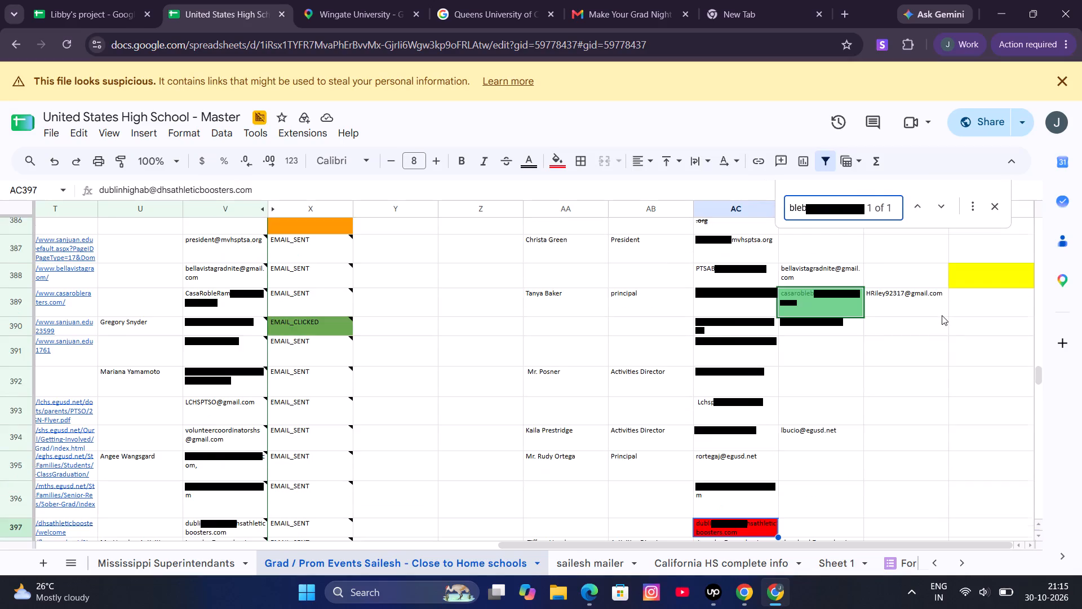
scroll(942, 315, "up", 1)
left_click(556, 165)
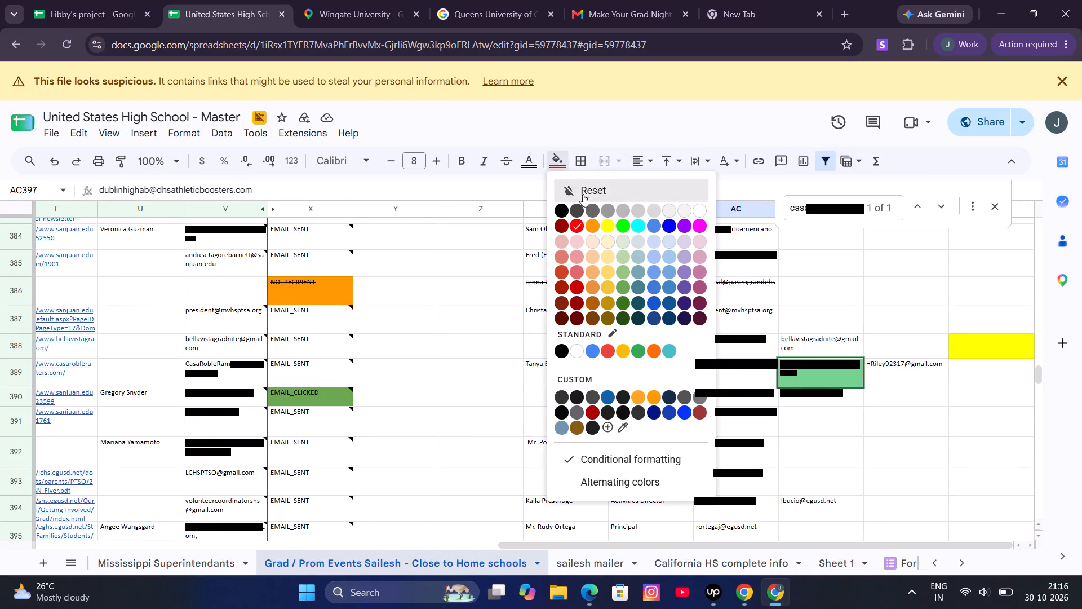
left_click(577, 227)
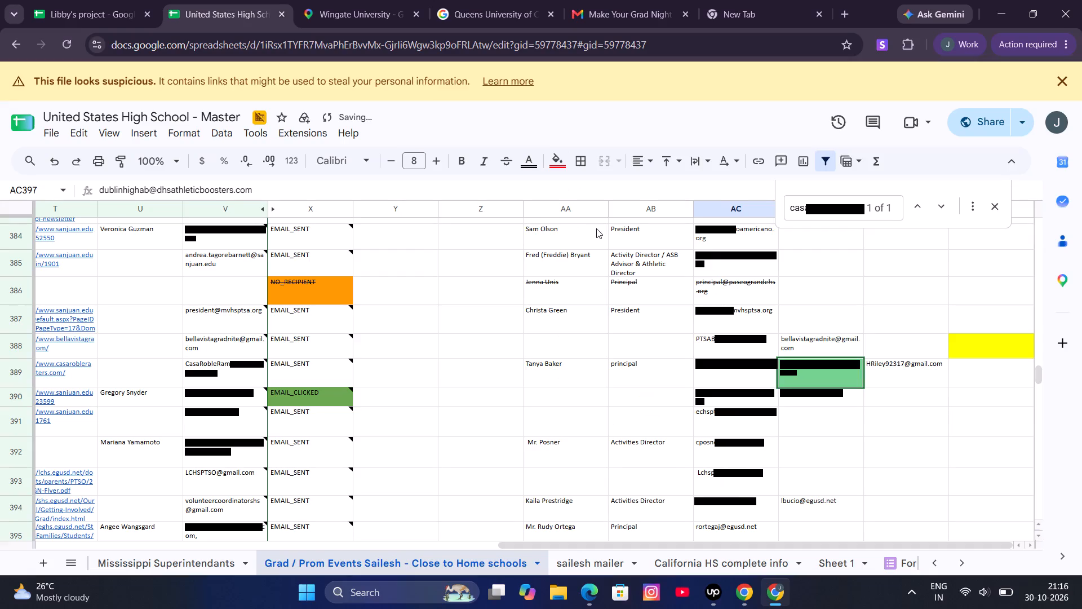
left_click(808, 370)
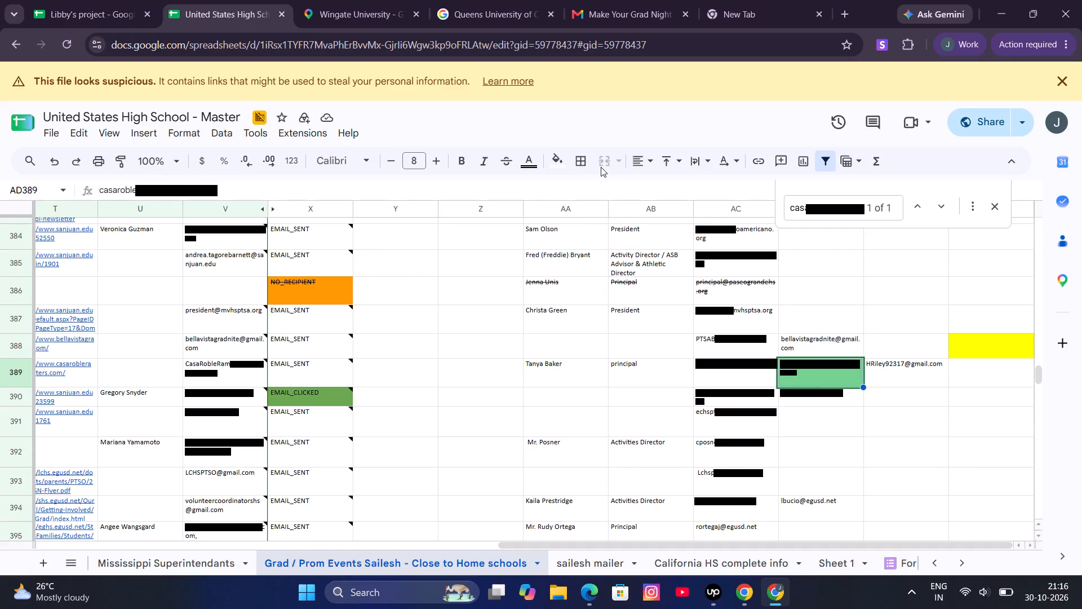
left_click(562, 162)
left_click(578, 222)
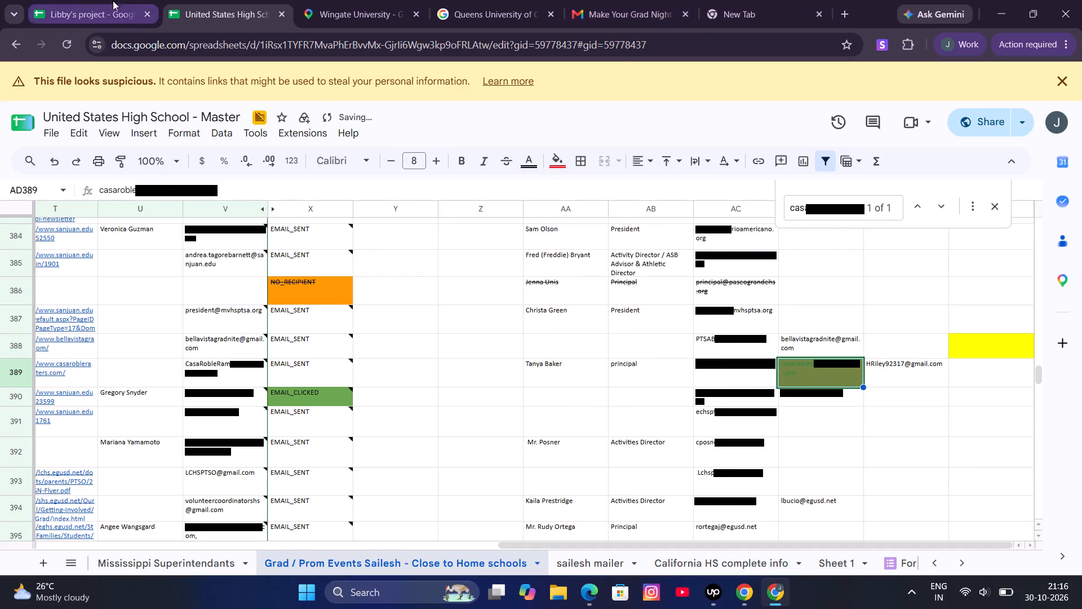
left_click(76, 4)
left_click(231, 16)
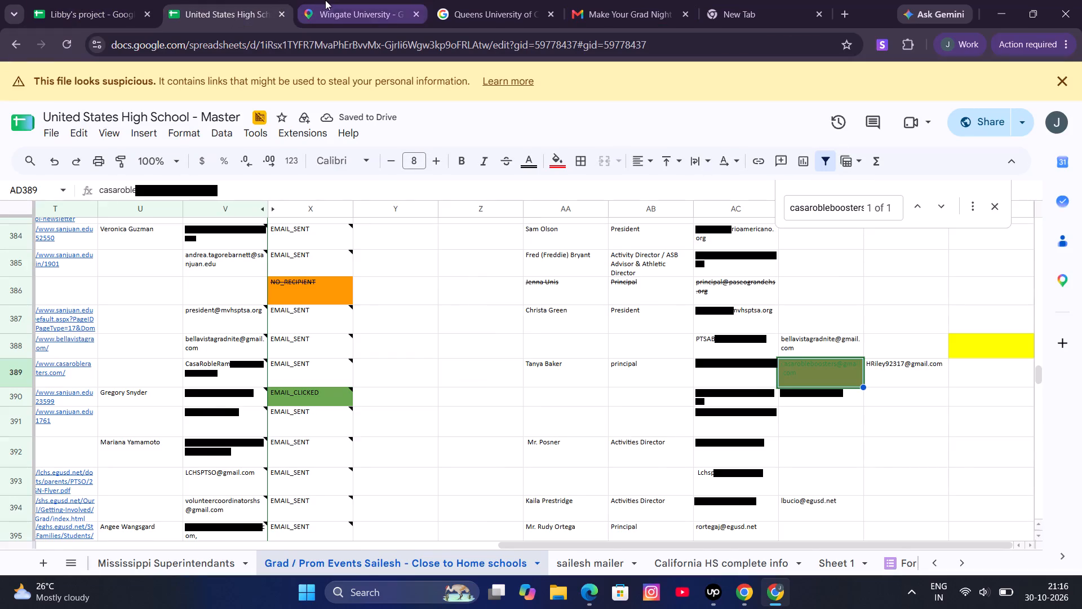
left_click(330, 0)
left_click(473, 0)
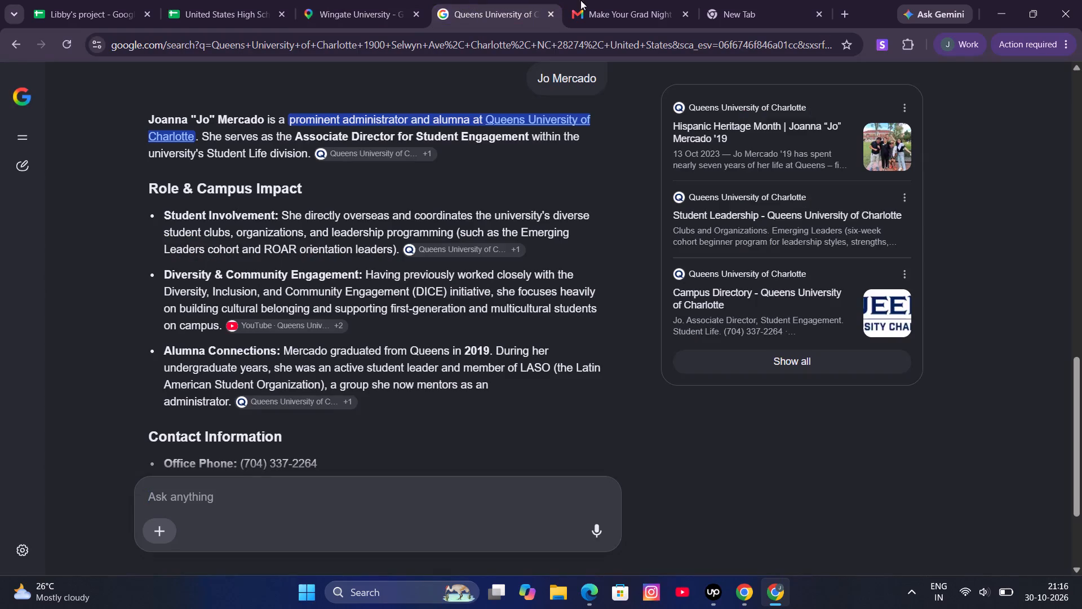
left_click(594, 0)
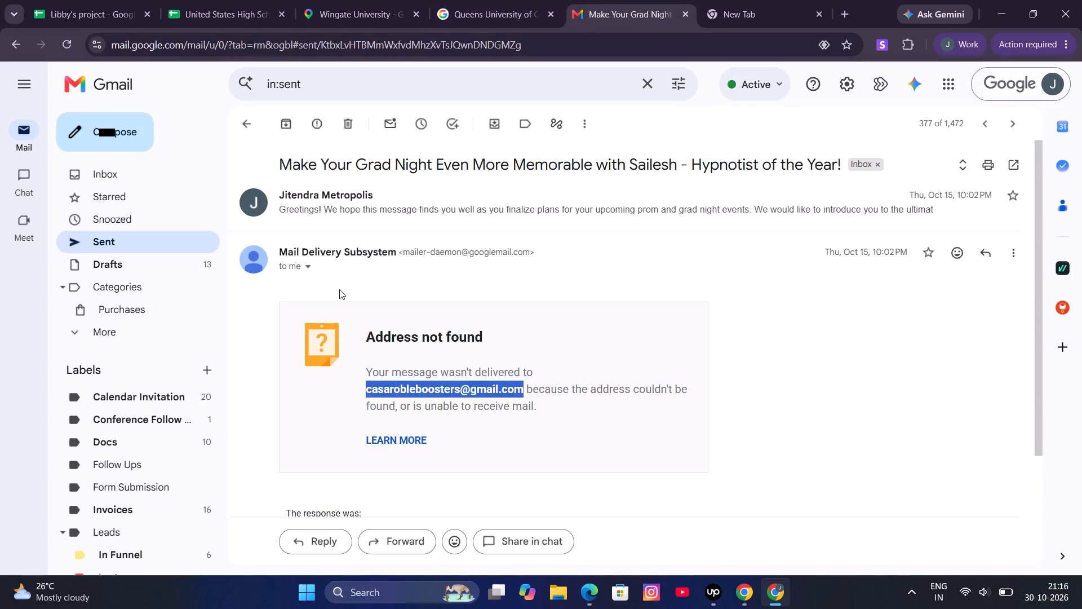
left_click(339, 289)
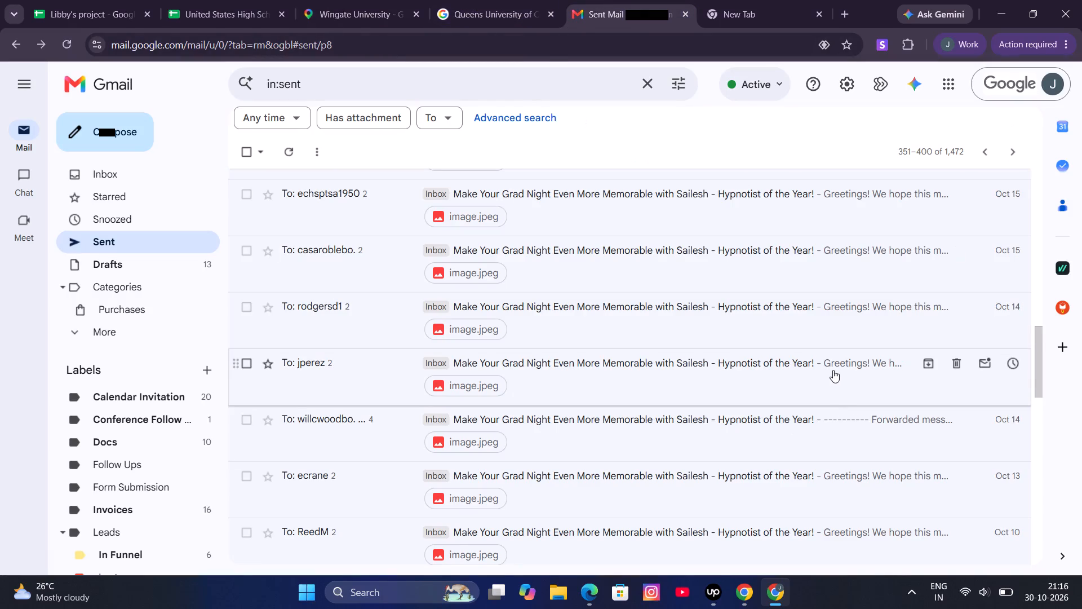
left_click(833, 370)
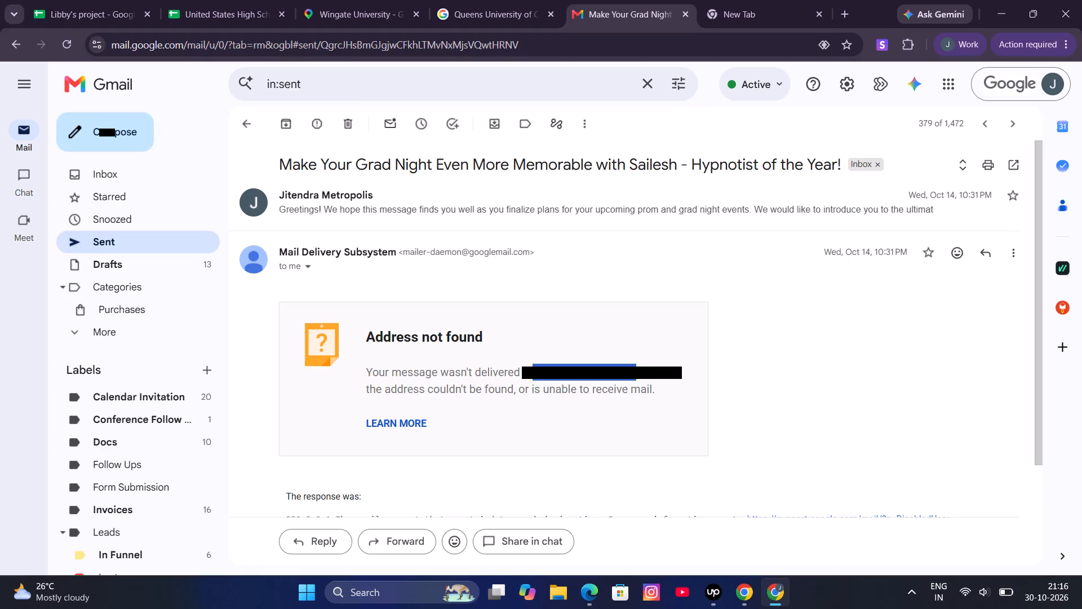
Copy the undelivered recipient's email address from the Address not found notice.
left_click_drag(534, 370, 534, 370)
key("ctrl+c")
In the United States High School - Master spreadsheet, clear the previous address from the find-in-sheet search.
left_click(243, 2)
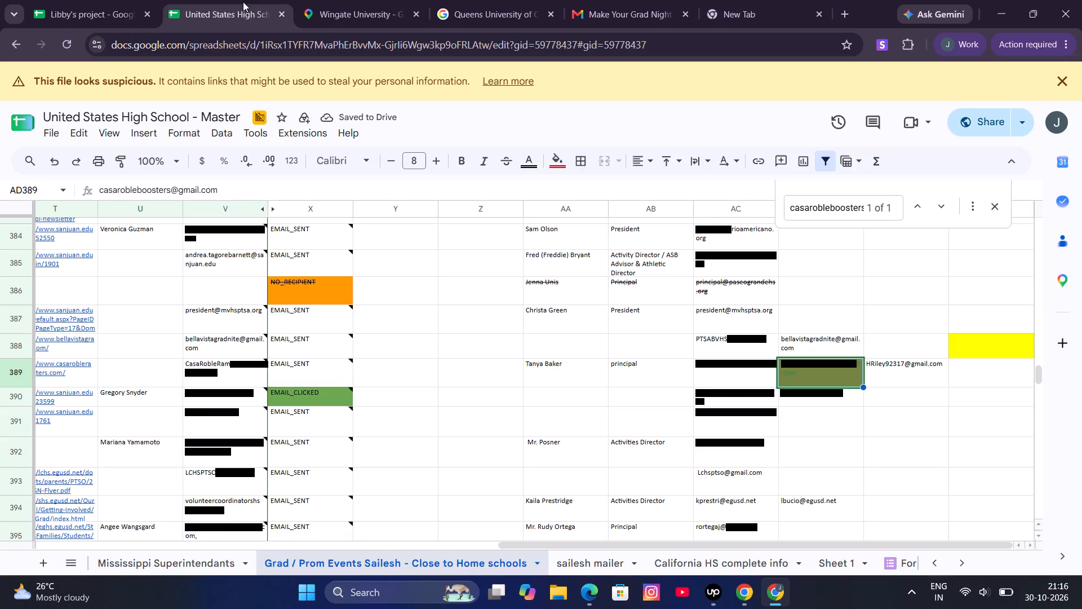
left_click(859, 215)
key("Right")
key("Right")
key("Right")
key("Right")
key("Right")
key("Right")
key("Right")
key("Right")
key("Right")
key("Right")
key("Right")
key("Right")
key("Right")
key("Right")
key("Right")
key("Right")
key("Right")
key("Right")
key("Right")
key("Right")
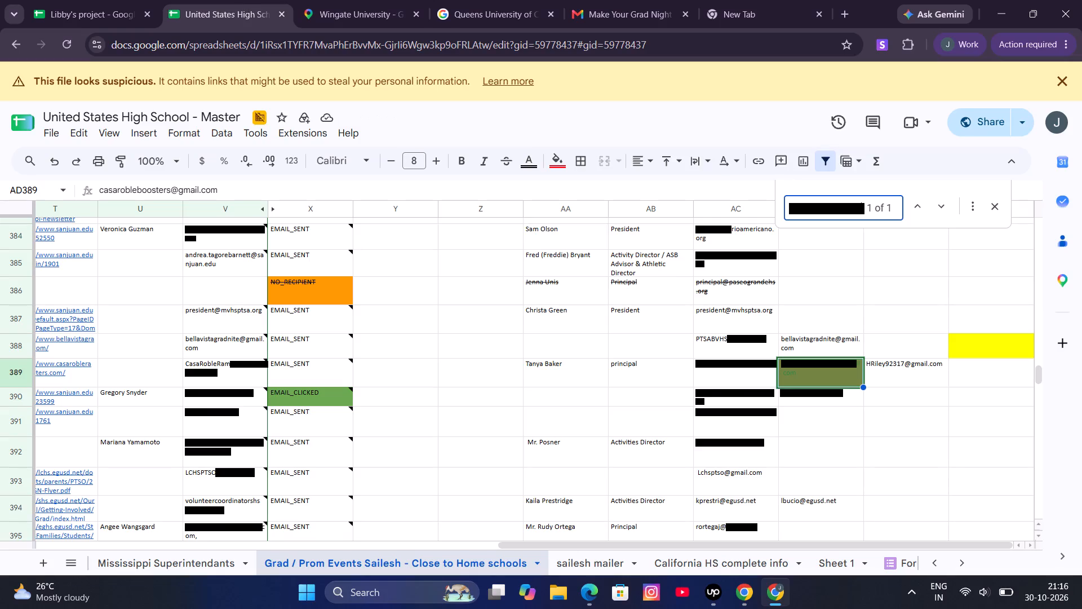
key("BackSpace")
key("BackSpace")
key("BackSpace")
key("BackSpace")
key("BackSpace")
key("BackSpace")
key("BackSpace")
key("BackSpace")
key("BackSpace")
key("BackSpace")
key("BackSpace")
key("BackSpace")
key("BackSpace")
key("BackSpace")
key("BackSpace")
key("BackSpace")
key("BackSpace")
key("BackSpace")
key("BackSpace")
key("BackSpace")
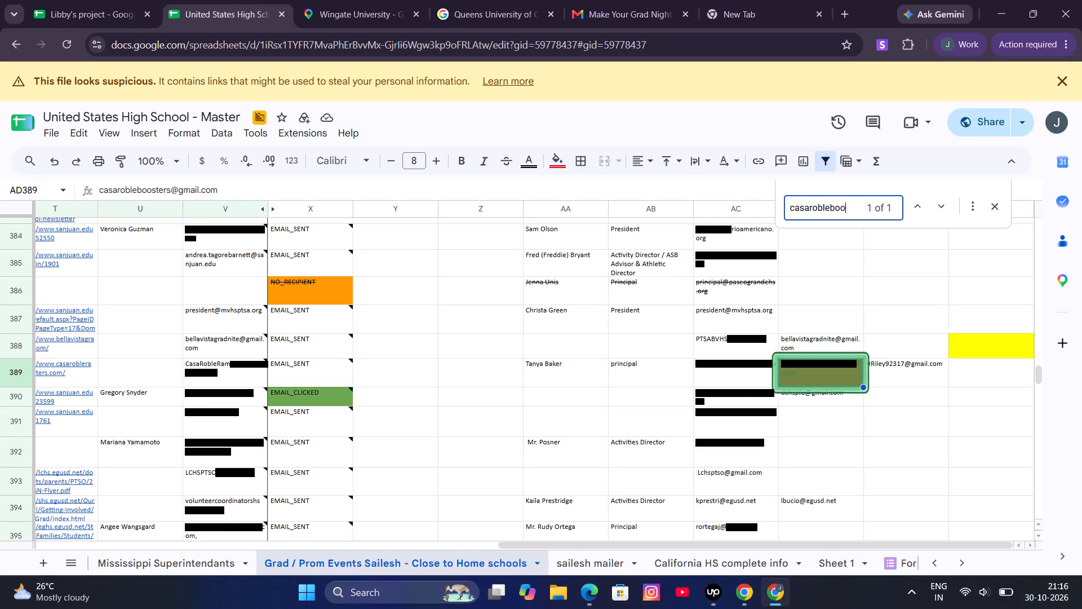
Search the sheet for the copied undelivered address and fill its cell AC370 with red.
key("ctrl+v")
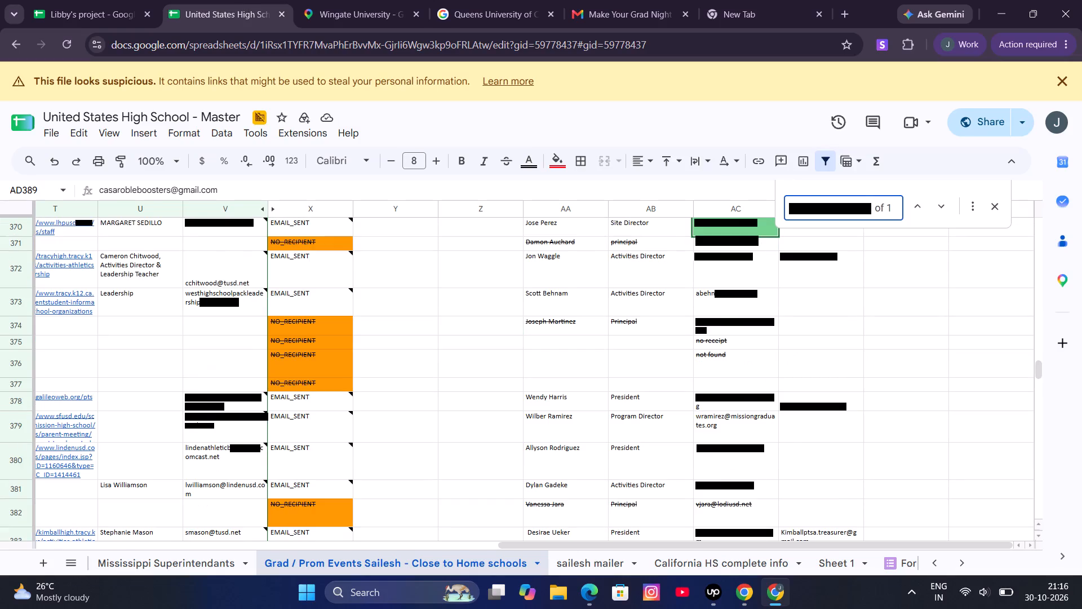
scroll(777, 265, "up", 2)
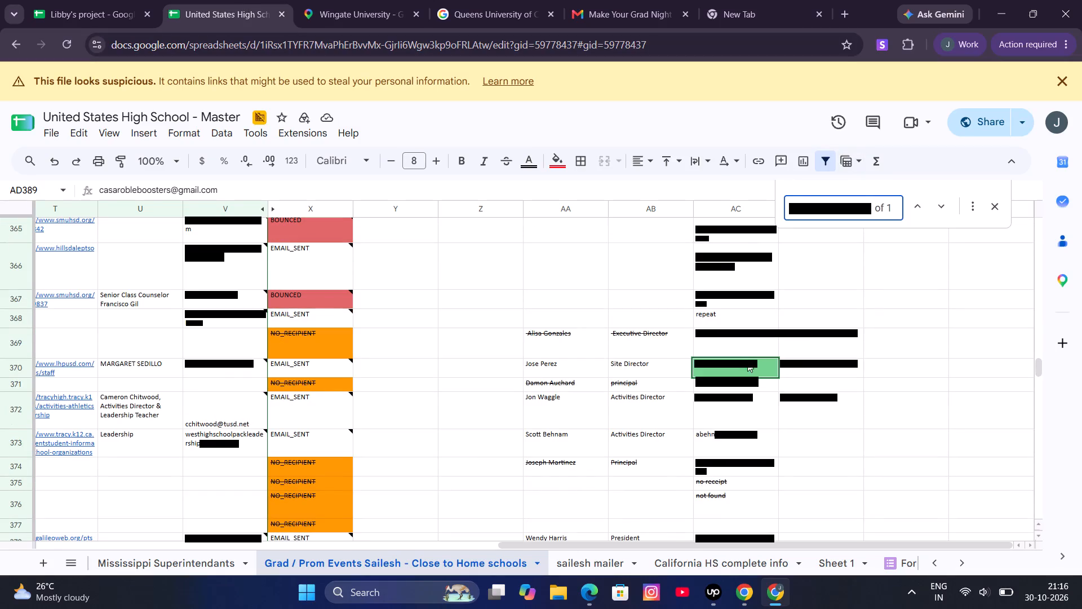
left_click(747, 363)
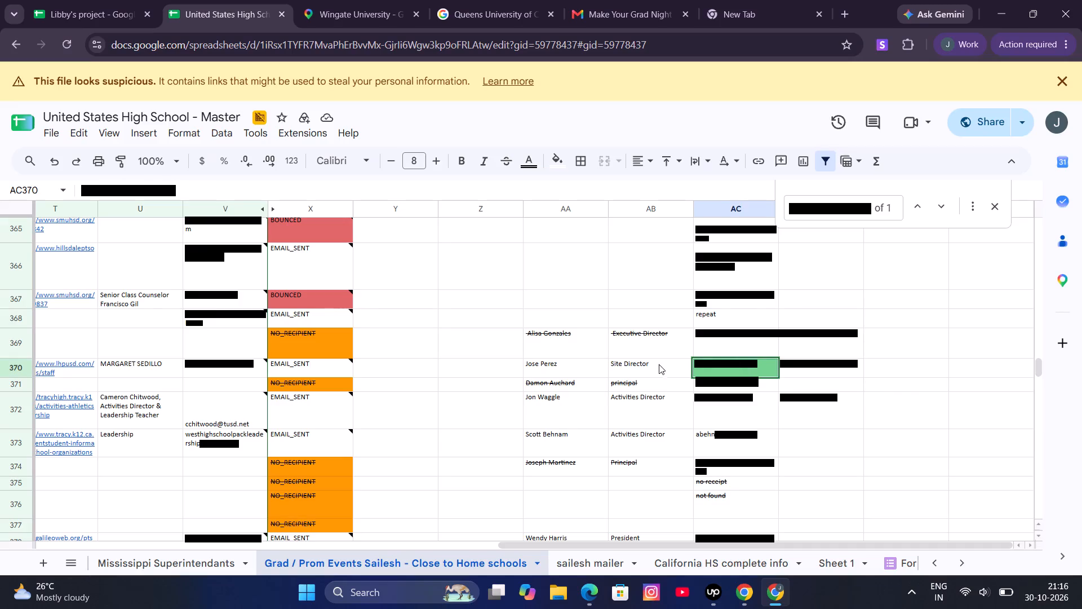
left_click(653, 369)
left_click(734, 371)
left_click(563, 165)
left_click(575, 226)
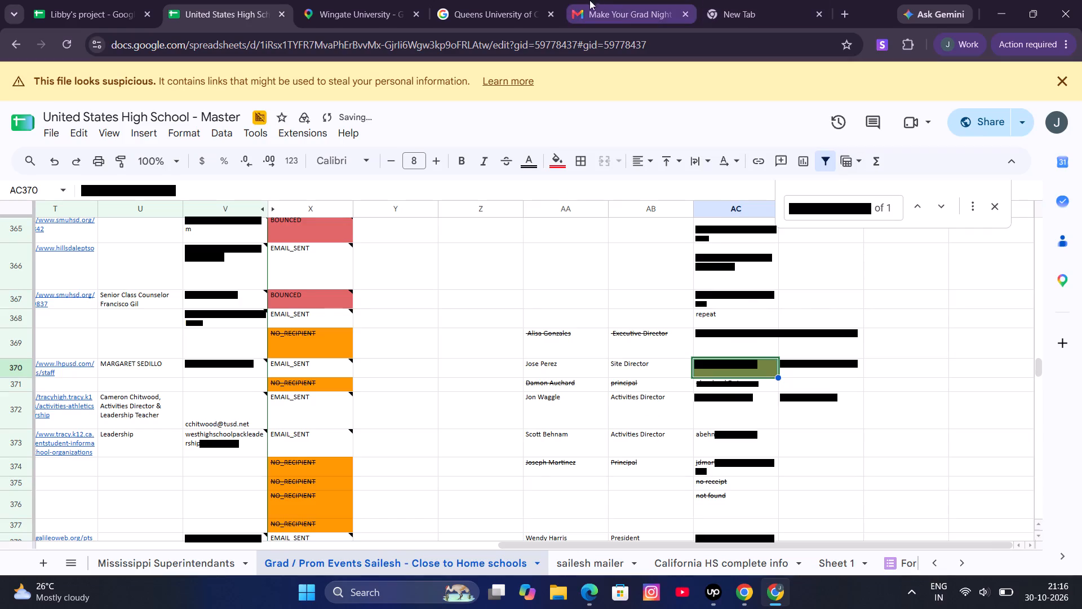
left_click(356, 0)
left_click(565, 0)
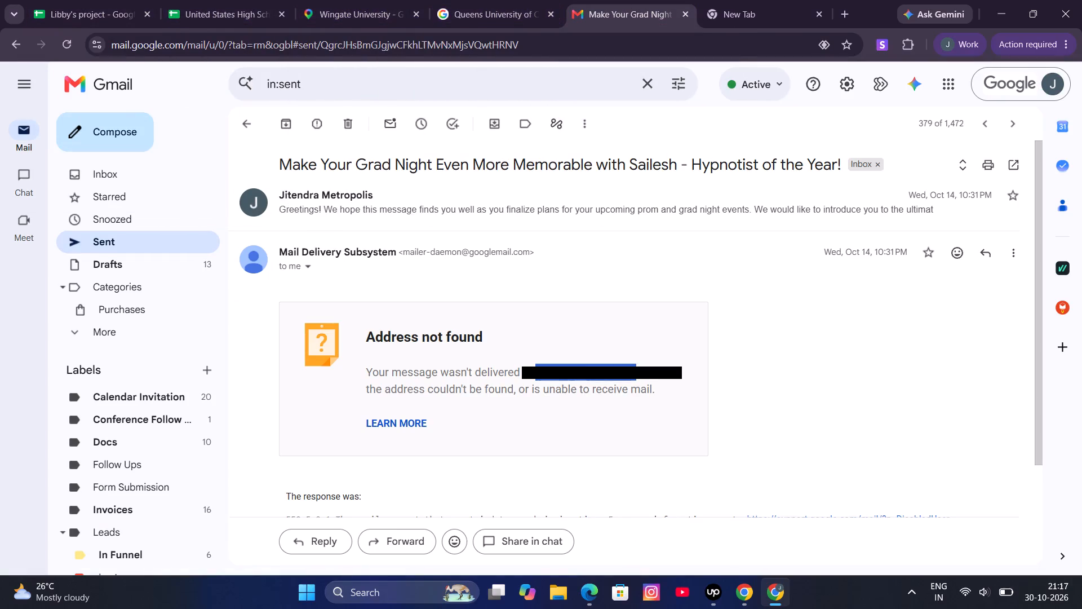
left_click(592, 389)
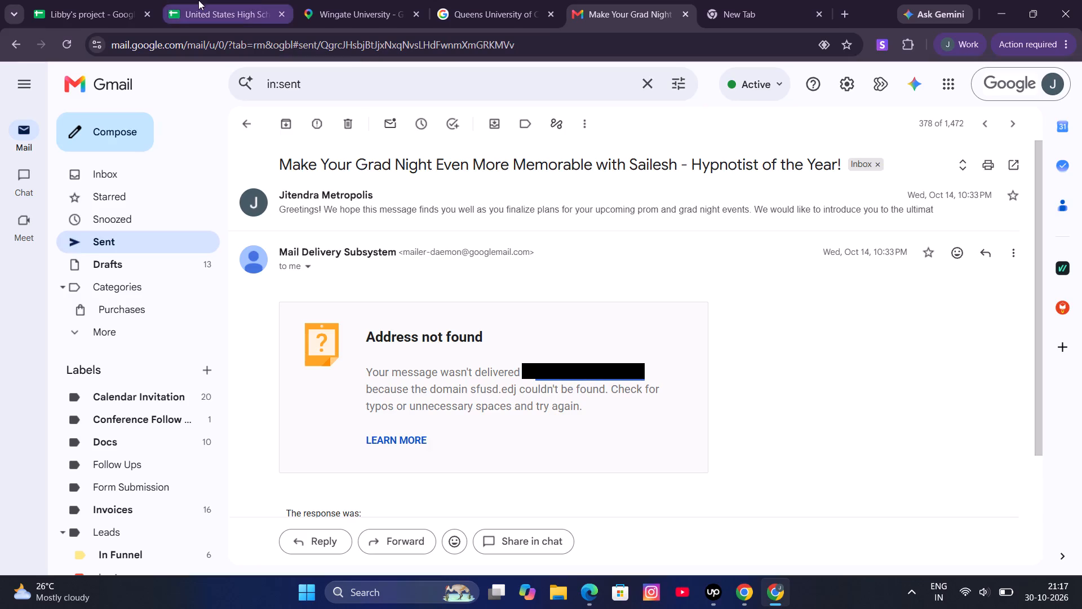
In the United States High School - Master spreadsheet, clear the previous address from the find-in-sheet search.
left_click(70, 17)
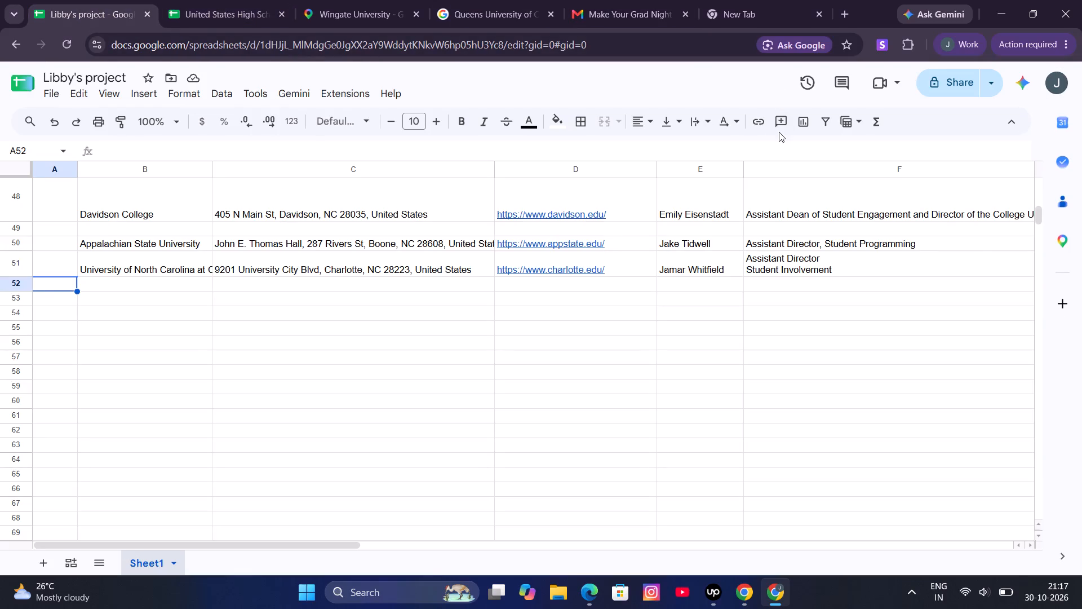
left_click(264, 8)
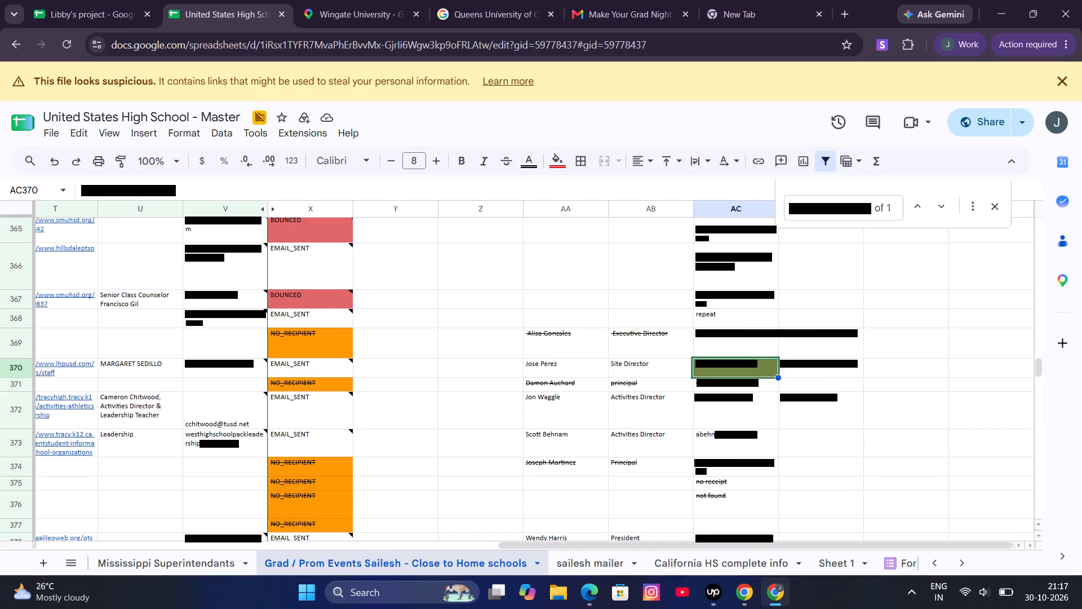
left_click(848, 206)
key("Right")
key("Right")
key("Right")
key("Right")
key("Right")
key("Right")
key("Right")
key("Right")
key("Right")
key("Right")
key("Right")
key("Right")
key("Right")
key("Right")
key("Right")
key("Right")
key("Right")
key("Right")
key("Right")
key("Right")
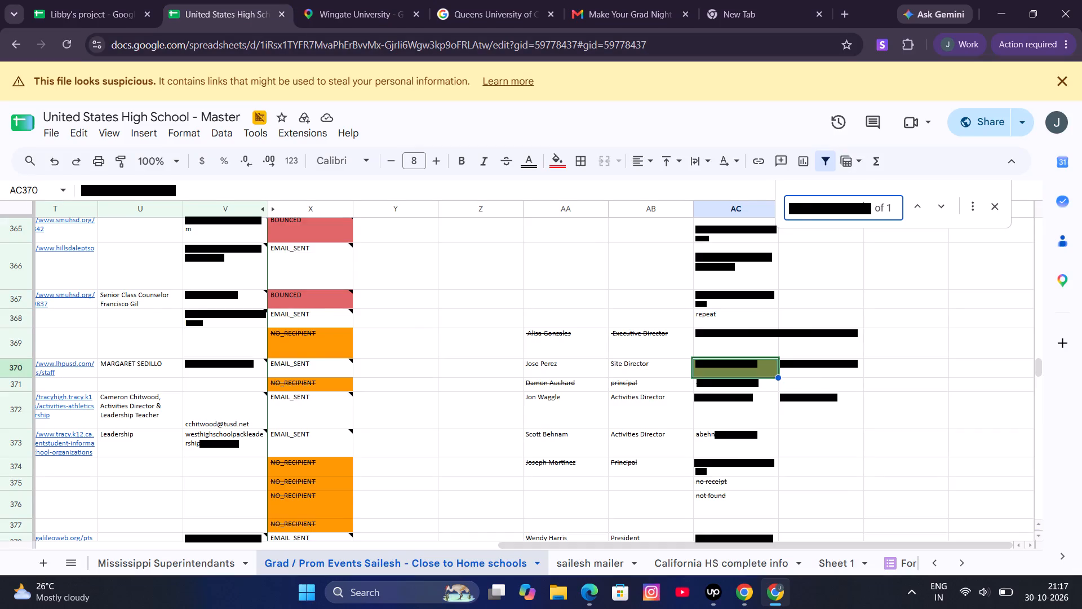
key("BackSpace")
key("BackSpace")
key("BackSpace")
key("BackSpace")
key("BackSpace")
key("BackSpace")
key("BackSpace")
key("BackSpace")
key("BackSpace")
key("BackSpace")
key("BackSpace")
key("BackSpace")
key("BackSpace")
key("BackSpace")
key("BackSpace")
key("BackSpace")
key("BackSpace")
key("BackSpace")
key("BackSpace")
key("BackSpace")
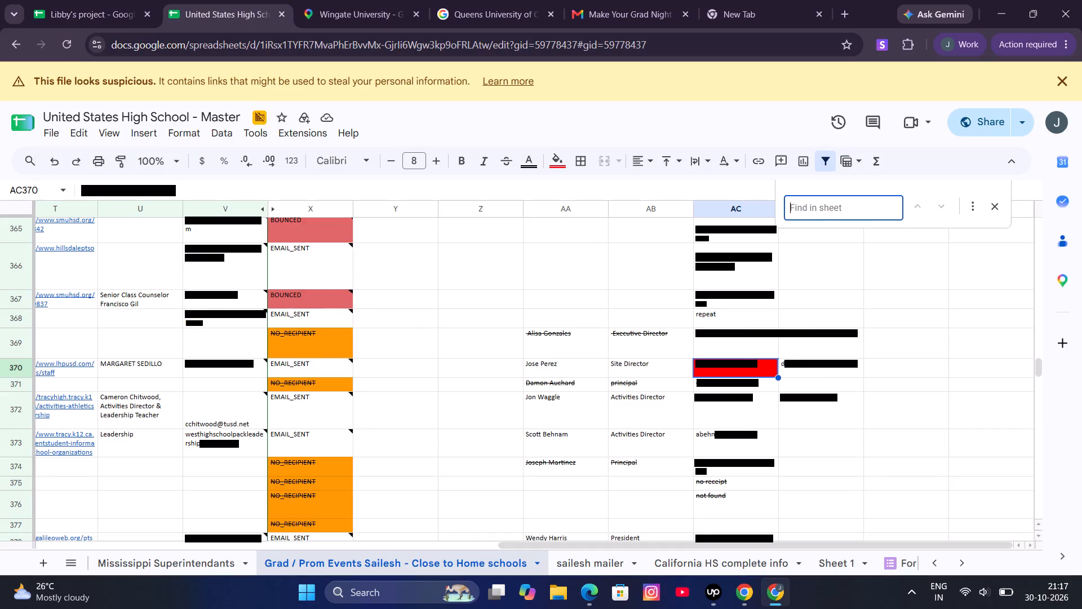
key("ctrl+f")
key("ctrl+v")
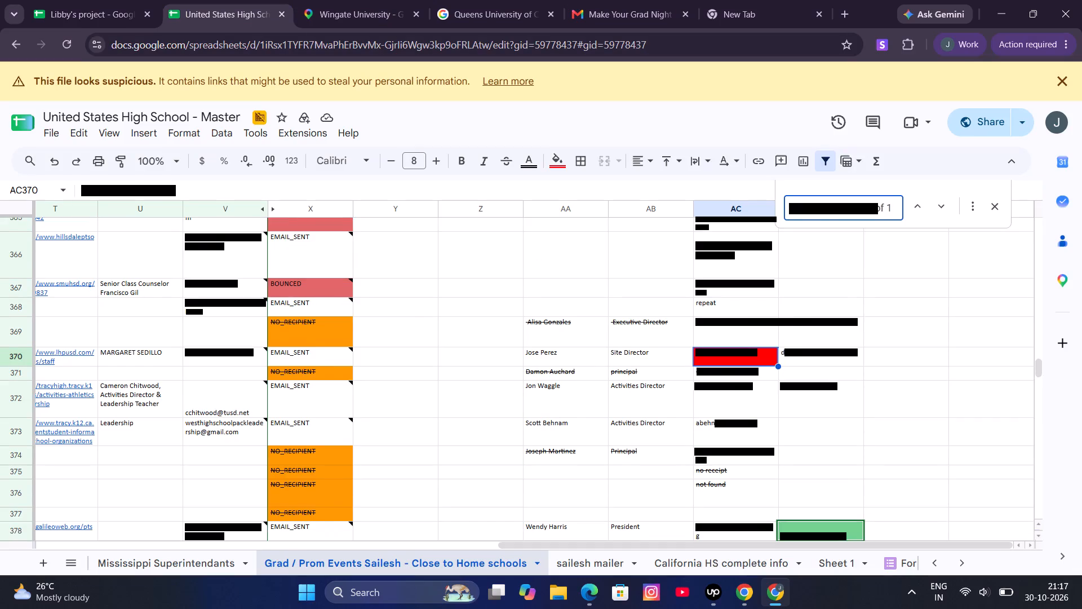
scroll(867, 379, "down", 1)
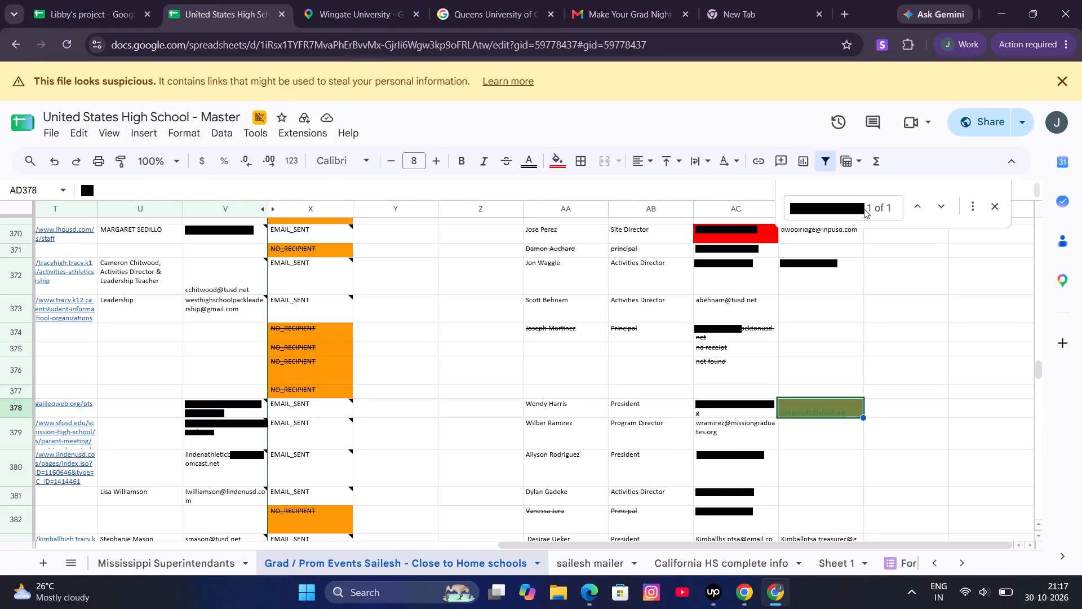
left_click(859, 208)
key("Right")
key("Right")
key("Right")
key("Right")
key("Right")
key("Right")
key("Right")
key("Right")
key("Right")
key("Right")
key("Right")
key("Right")
key("Right")
key("Right")
key("Right")
key("Right")
key("Right")
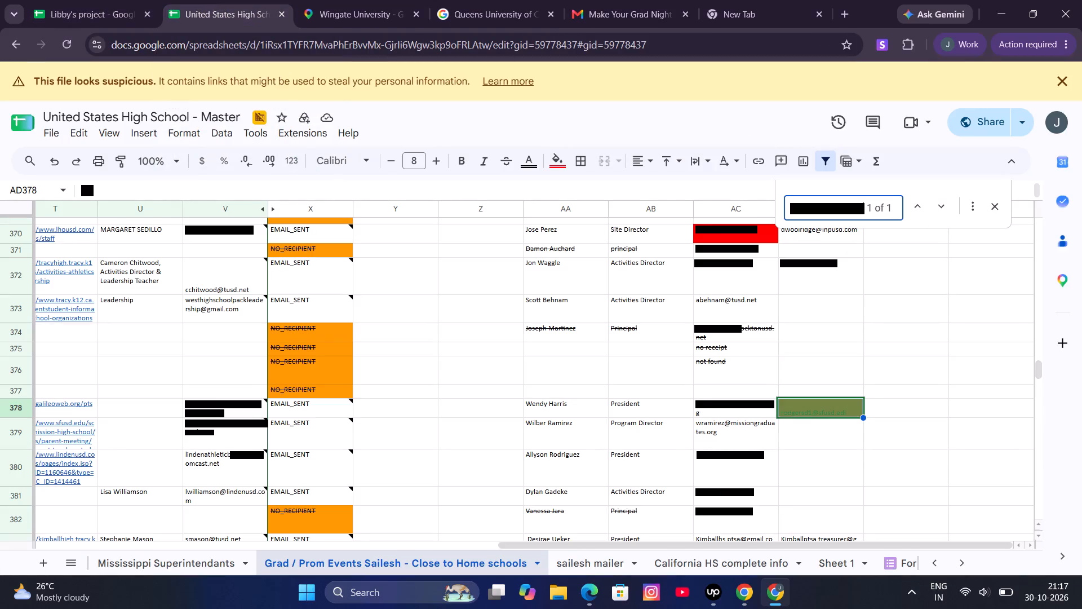
key("BackSpace")
key("BackSpace")
key("BackSpace")
key("BackSpace")
key("BackSpace")
key("BackSpace")
key("BackSpace")
key("BackSpace")
key("BackSpace")
key("BackSpace")
key("BackSpace")
key("BackSpace")
key("BackSpace")
key("BackSpace")
key("BackSpace")
key("BackSpace")
key("BackSpace")
key("BackSpace")
key("BackSpace")
key("BackSpace")
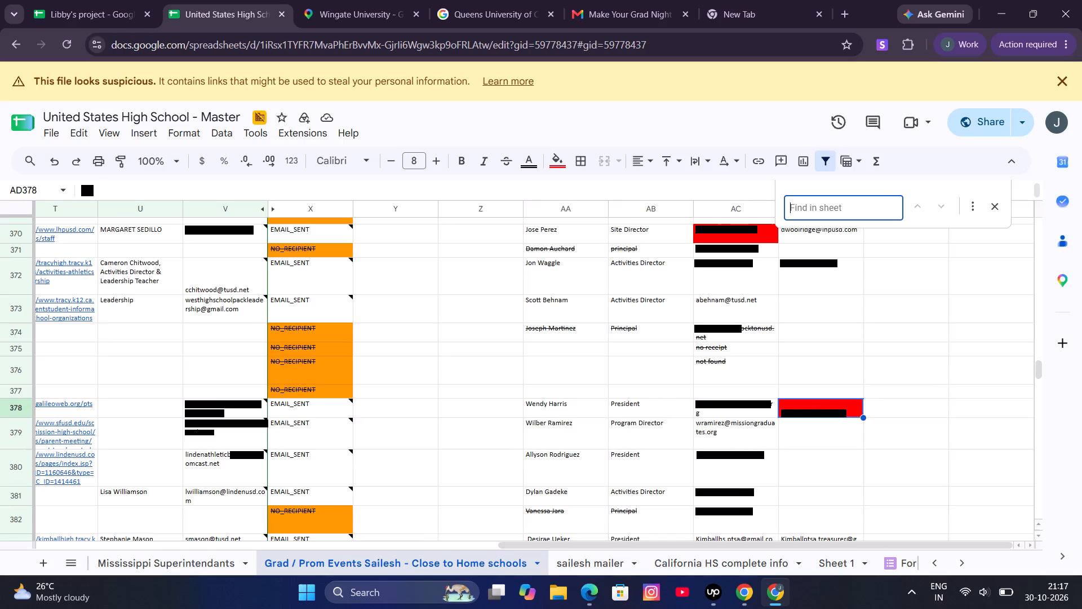
Search the sheet for the undelivered address copied from the Oct 13 email and fill its cell AC317 with red.
key("ctrl+v")
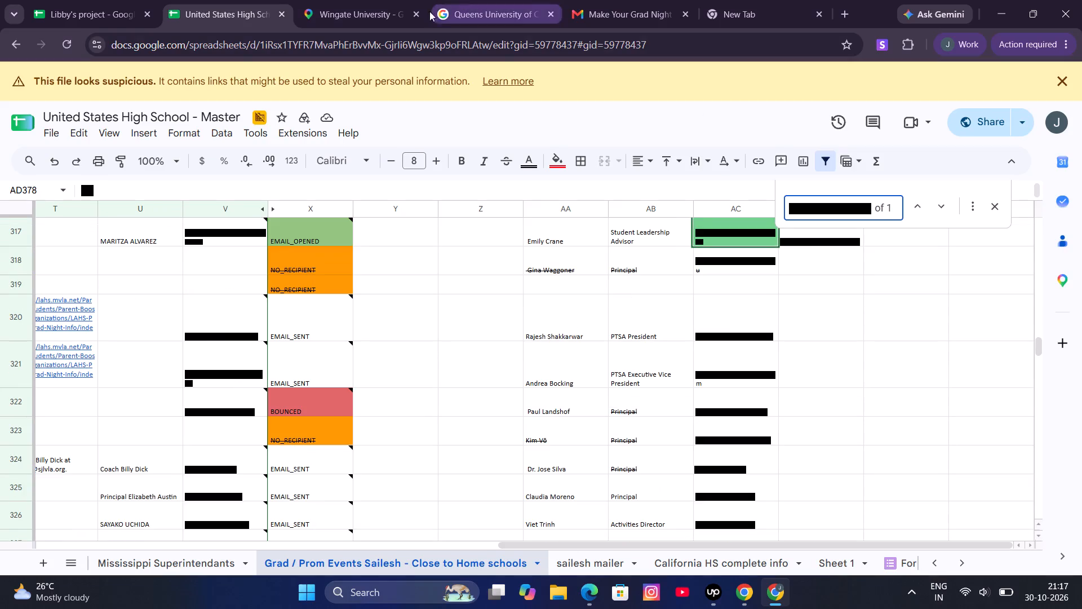
left_click(710, 234)
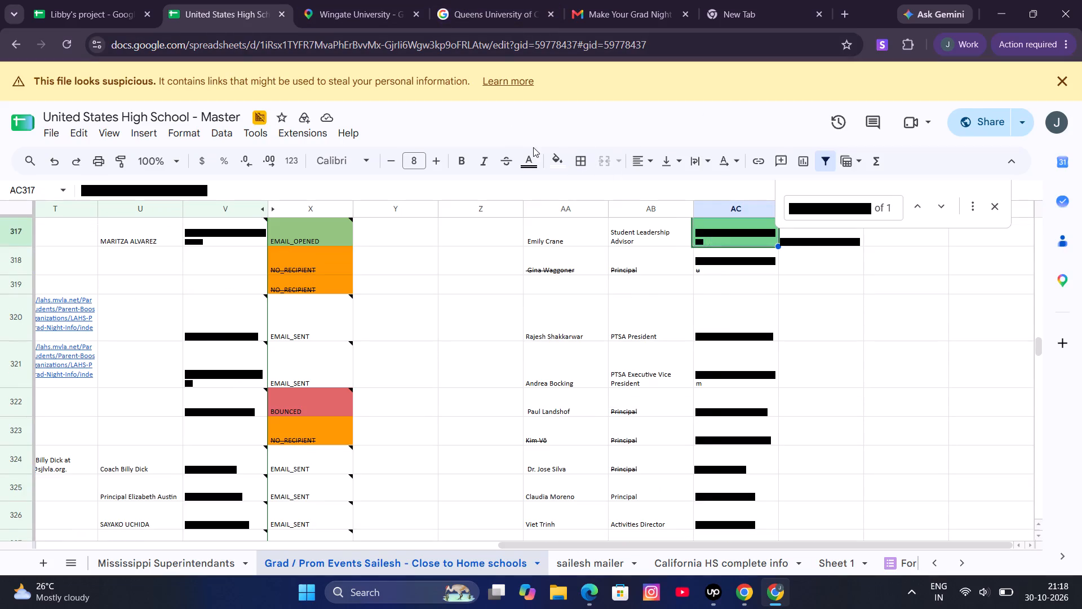
left_click(560, 157)
left_click(577, 225)
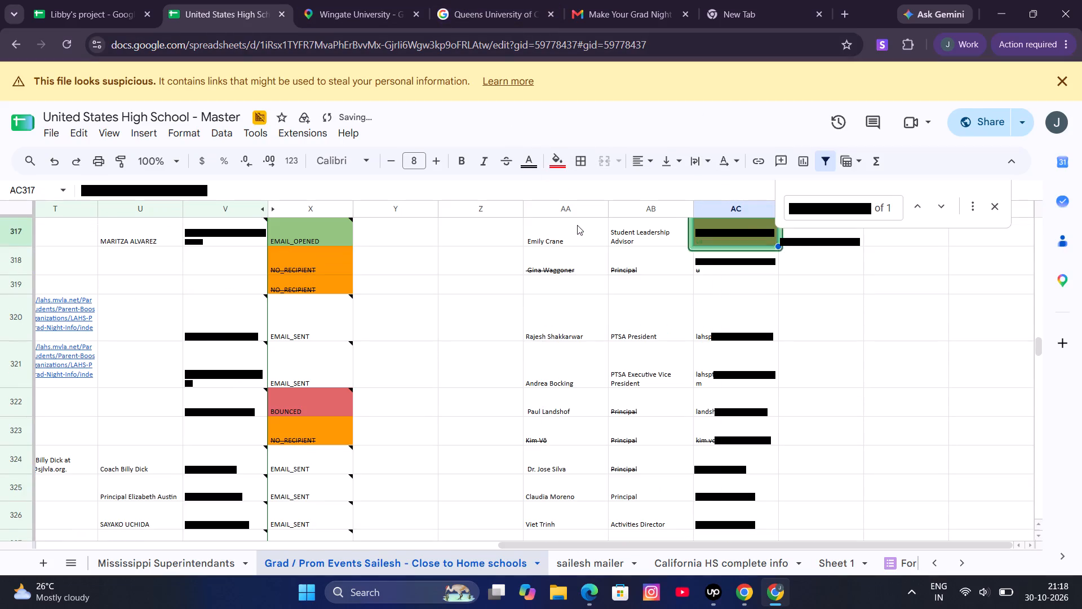
left_click(672, 0)
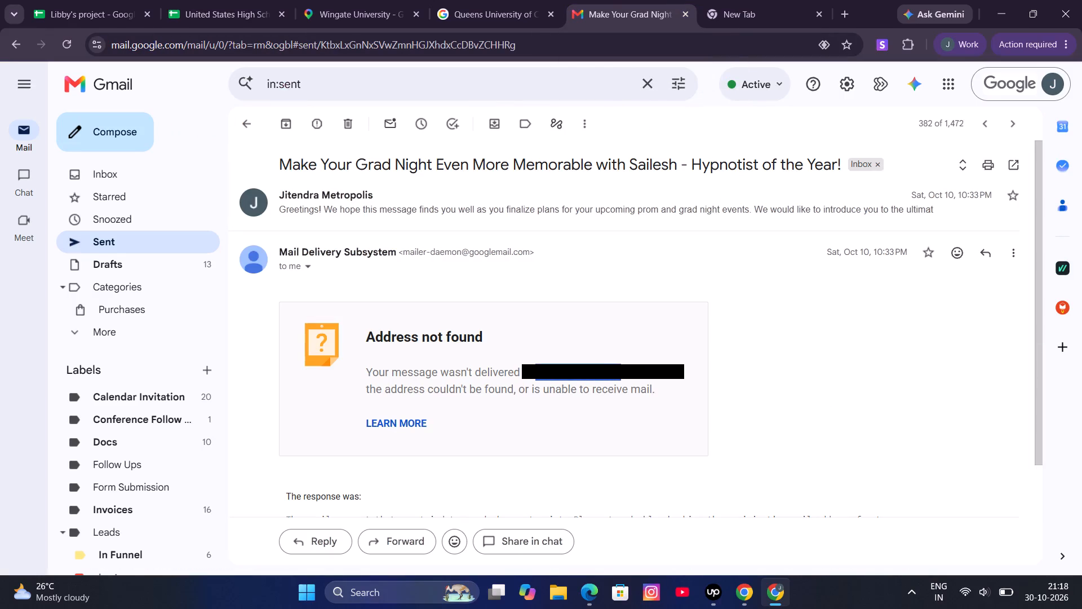
left_click_drag(629, 369, 637, 369)
key("ctrl+c")
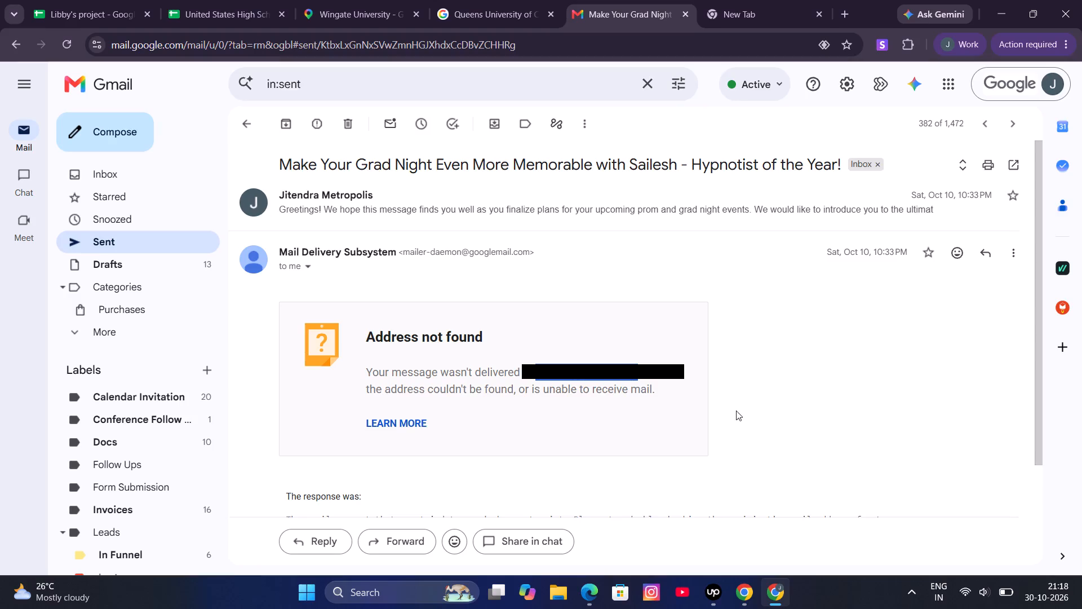
In the United States High School - Master spreadsheet, clear the previous address from the find-in-sheet search.
left_click(118, 0)
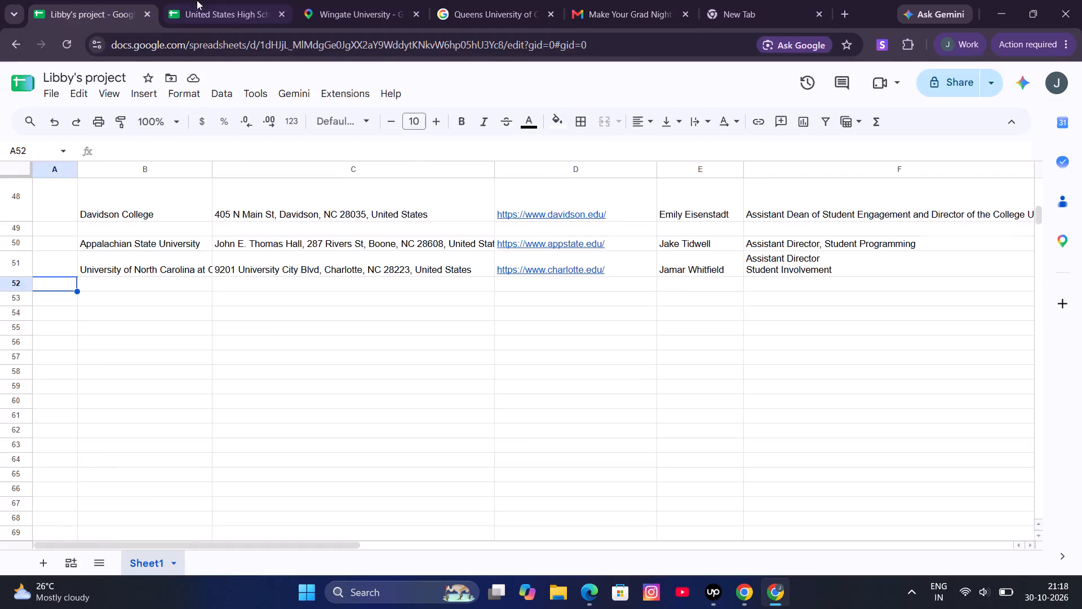
left_click(203, 1)
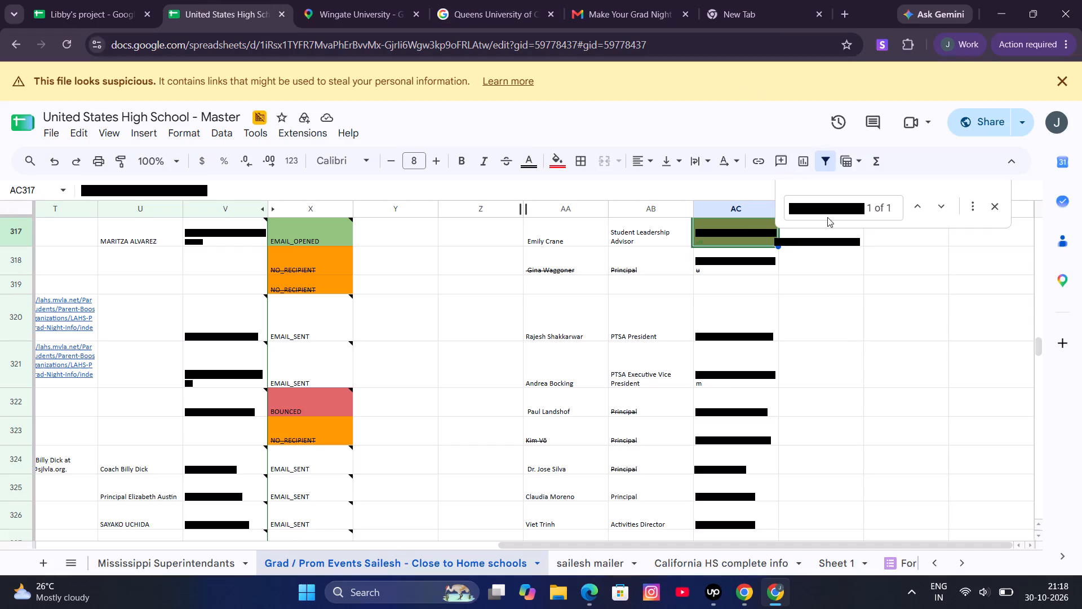
left_click(827, 217)
left_click(825, 205)
key("Right")
key("Right")
key("Right")
key("Right")
key("Right")
key("Right")
key("Right")
key("Right")
key("Right")
key("Right")
key("Right")
key("Right")
key("Right")
key("Right")
key("Right")
key("Right")
key("Right")
key("Right")
key("Right")
key("Right")
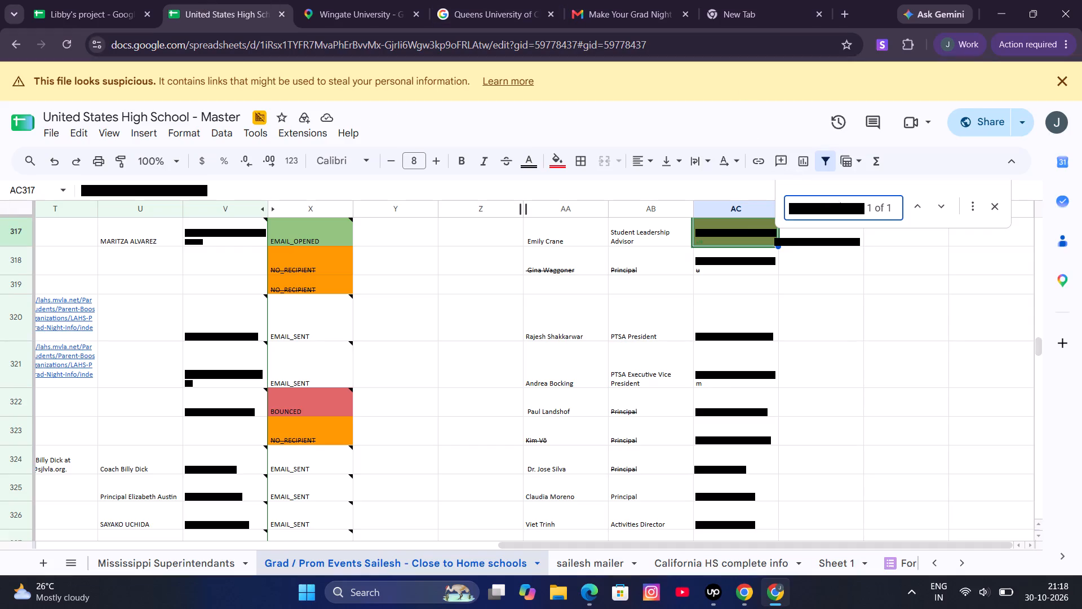
key("BackSpace")
key("BackSpace")
key("BackSpace")
key("BackSpace")
key("BackSpace")
key("BackSpace")
key("BackSpace")
key("BackSpace")
key("BackSpace")
key("BackSpace")
key("BackSpace")
key("BackSpace")
key("BackSpace")
key("BackSpace")
key("BackSpace")
key("BackSpace")
key("BackSpace")
key("BackSpace")
key("BackSpace")
key("BackSpace")
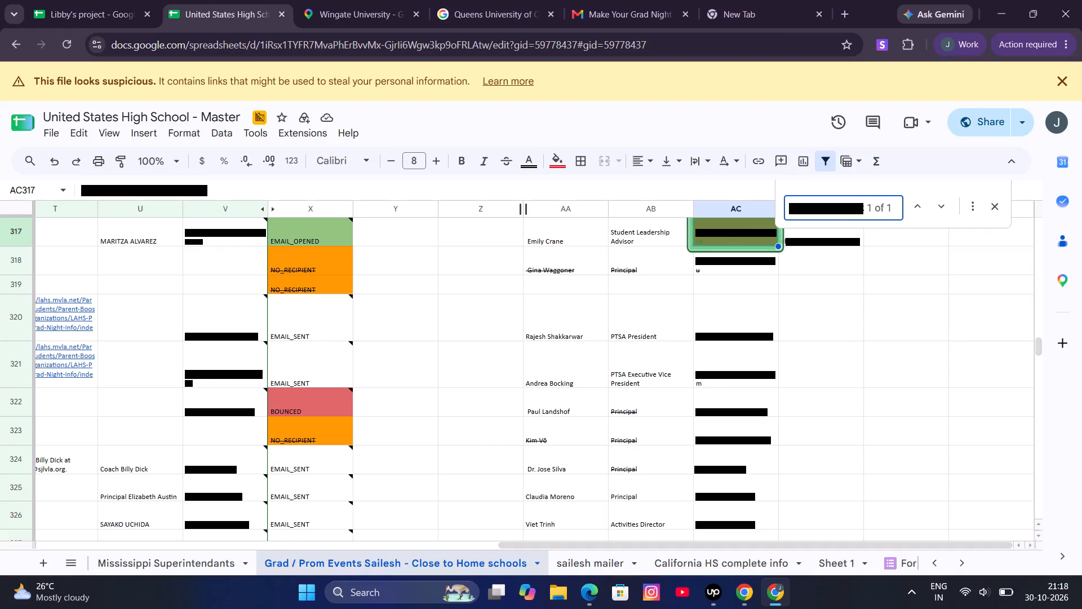
Search the sheet for the copied undelivered address and fill its matching cell AD226 with red.
key("ctrl+v")
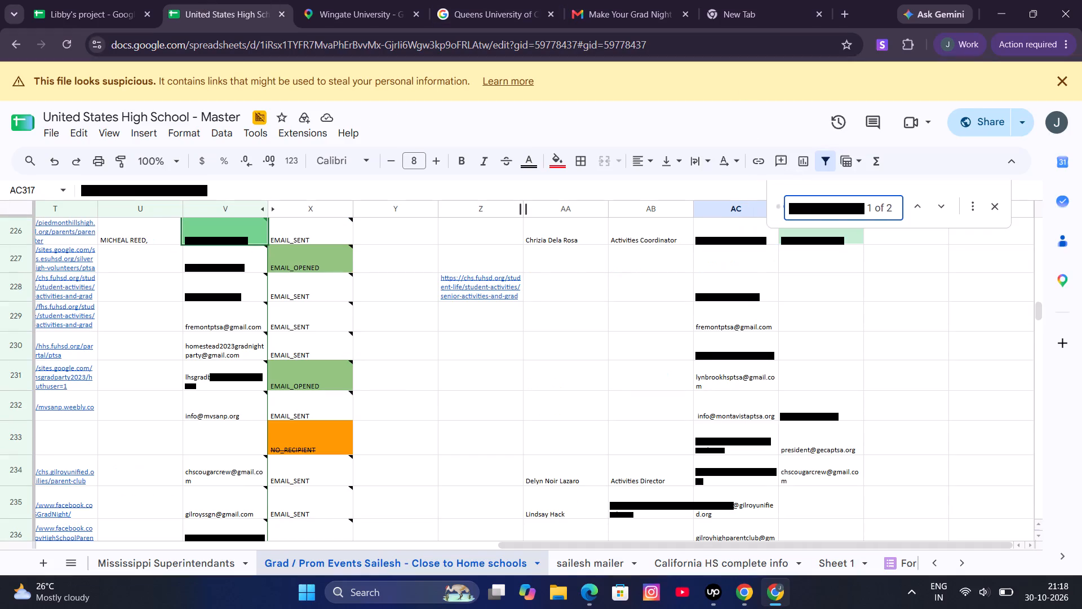
left_click(833, 235)
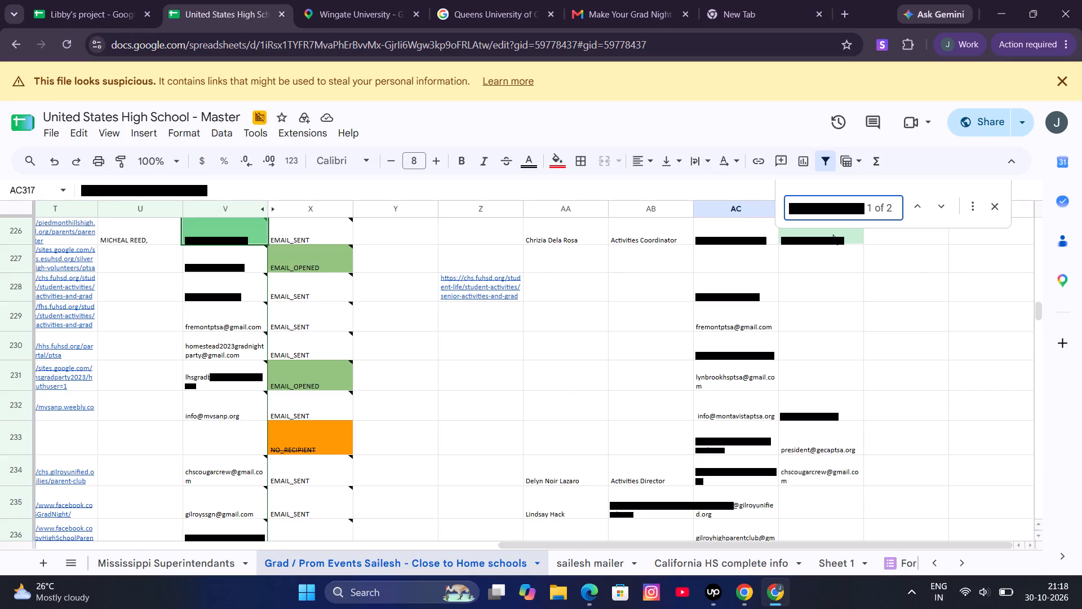
left_click(558, 162)
left_click(578, 231)
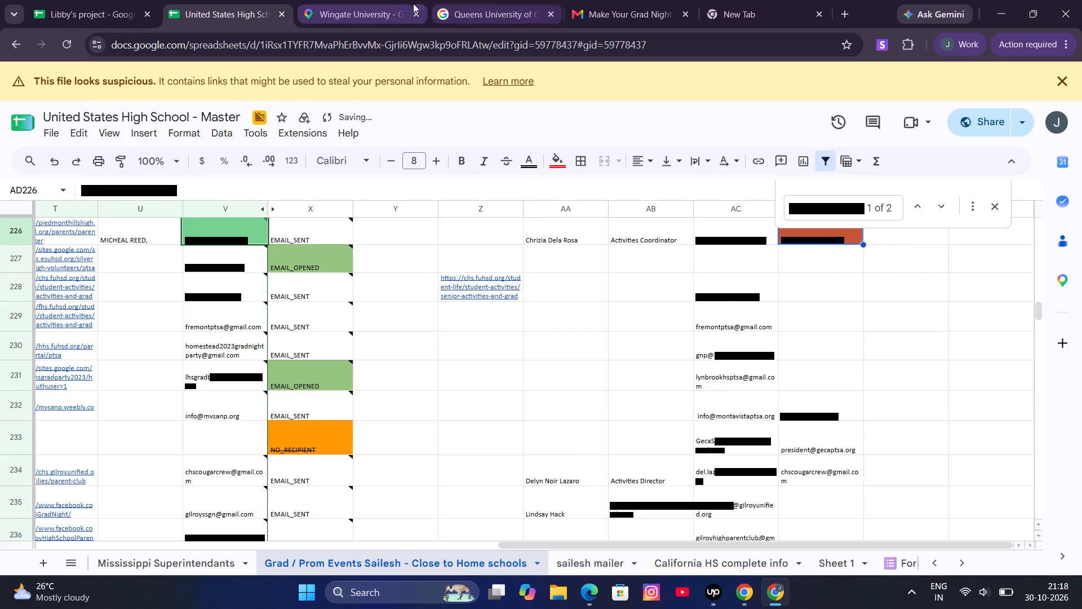
left_click(470, 0)
left_click(369, 0)
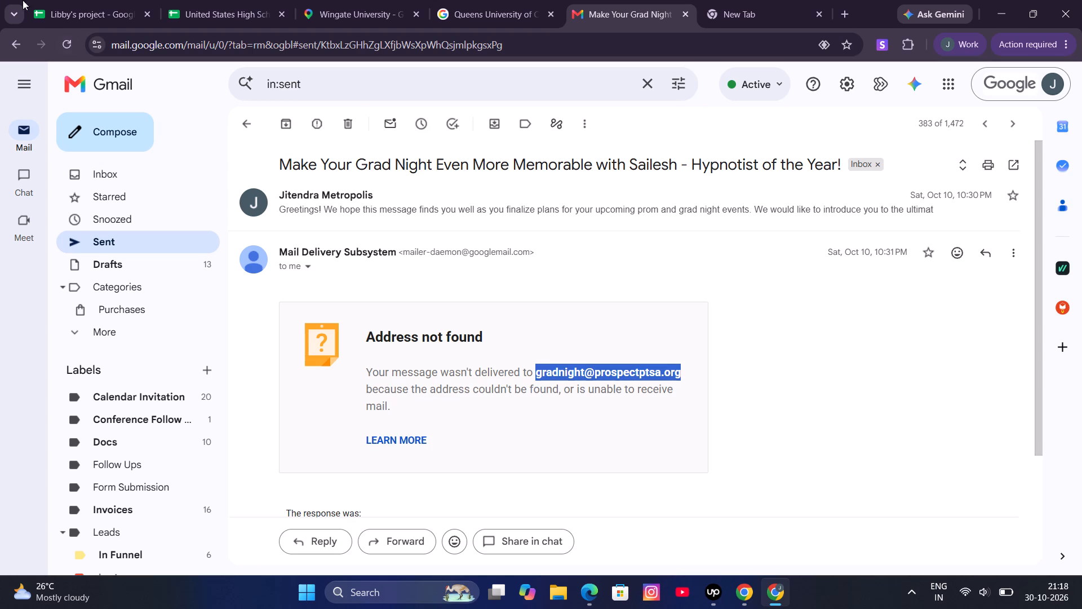
In the United States High School - Master spreadsheet, clear the previous address from the find-in-sheet search.
left_click(179, 1)
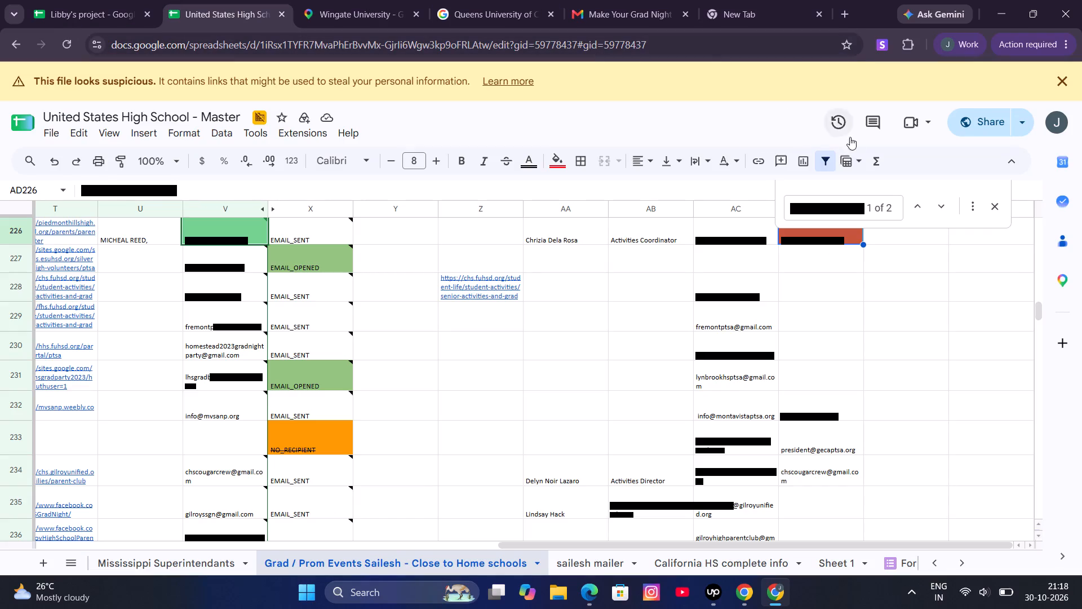
left_click(834, 198)
key("Right")
key("Right")
key("Right")
key("Right")
key("Right")
key("Right")
key("Right")
key("Right")
key("Right")
key("Right")
key("Right")
key("Right")
key("Right")
key("Right")
key("Right")
key("Right")
key("Right")
key("Right")
key("Right")
key("Right")
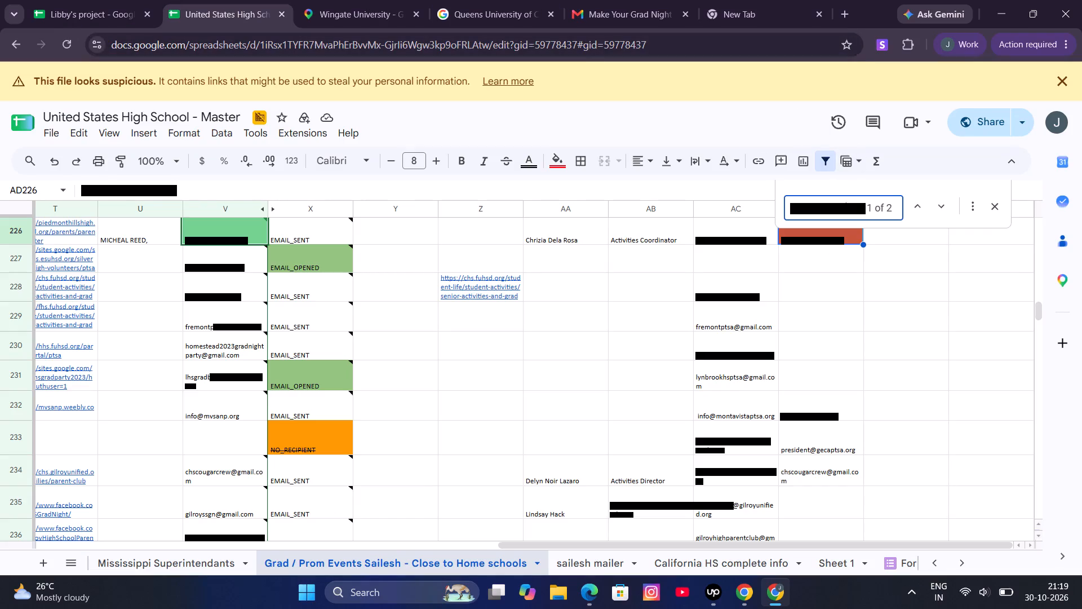
key("BackSpace")
key("BackSpace")
key("BackSpace")
key("BackSpace")
key("BackSpace")
key("BackSpace")
key("BackSpace")
key("BackSpace")
key("BackSpace")
key("BackSpace")
key("BackSpace")
key("BackSpace")
key("BackSpace")
key("BackSpace")
key("BackSpace")
key("BackSpace")
key("BackSpace")
key("BackSpace")
key("BackSpace")
key("BackSpace")
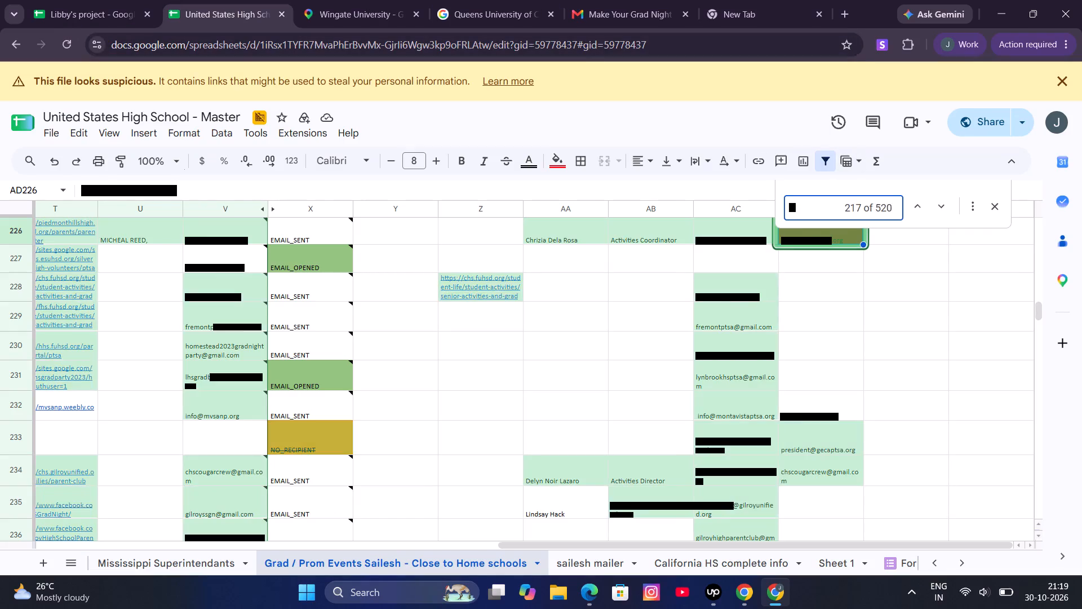
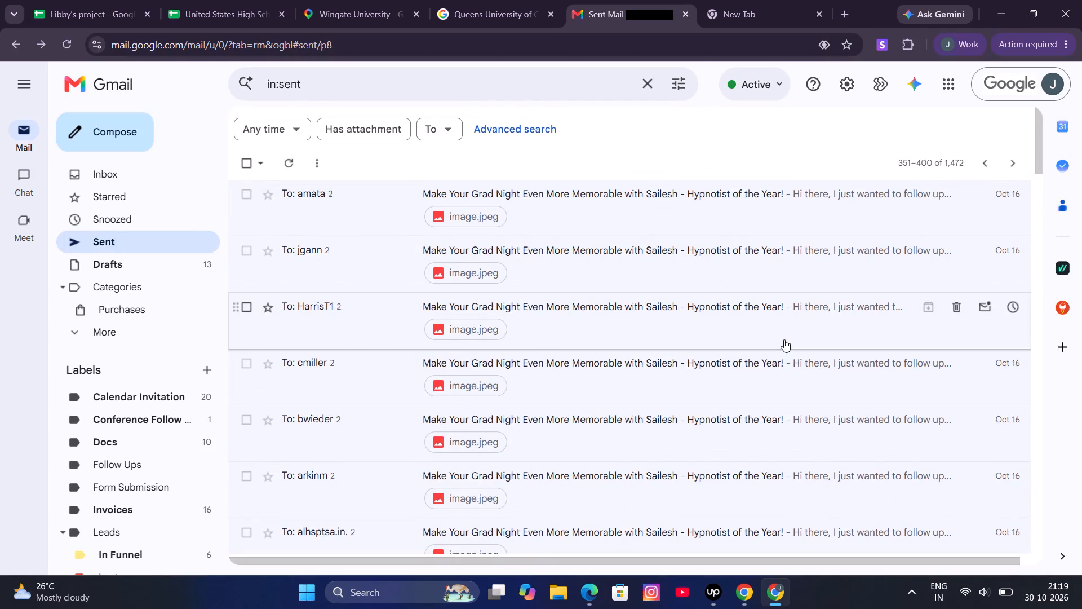
Go to the newer page of sent mail, messages 301–350, and look through it for conversations with bounced replies.
scroll(812, 321, "up", 8)
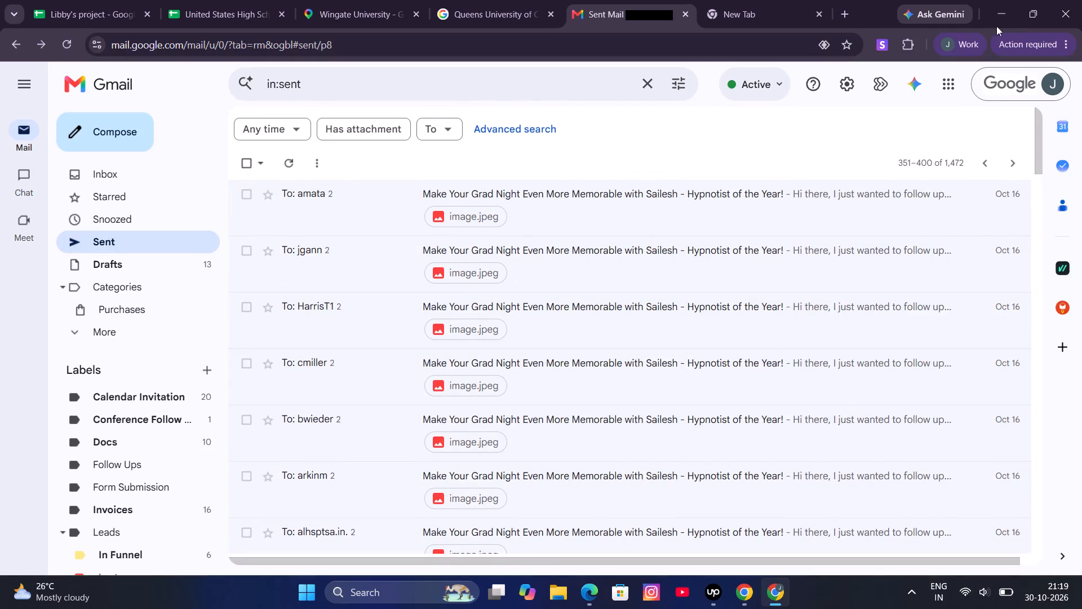
left_click(980, 164)
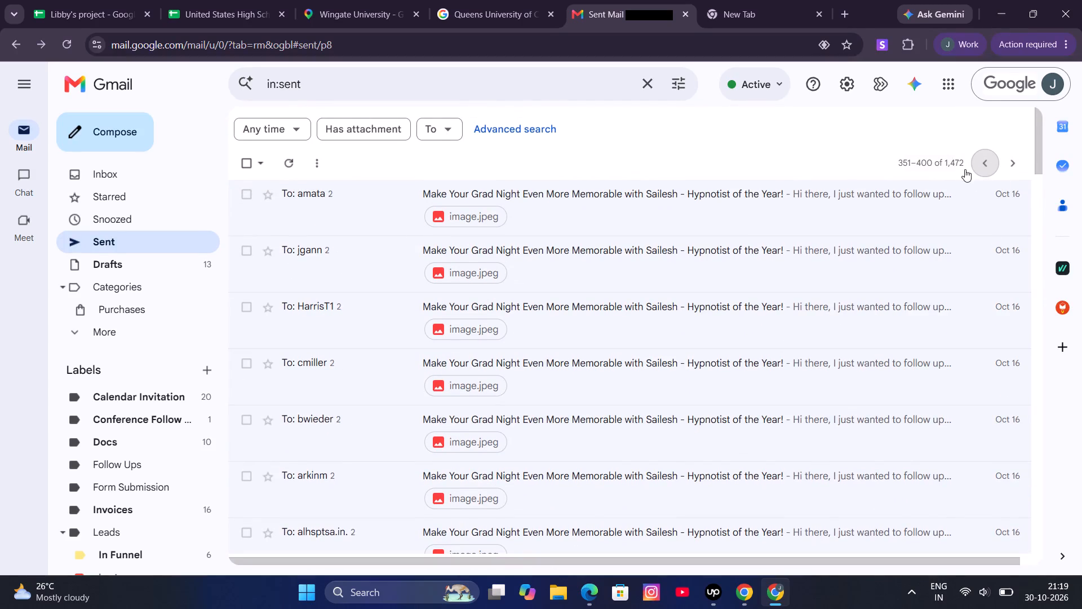
scroll(850, 230, "down", 20)
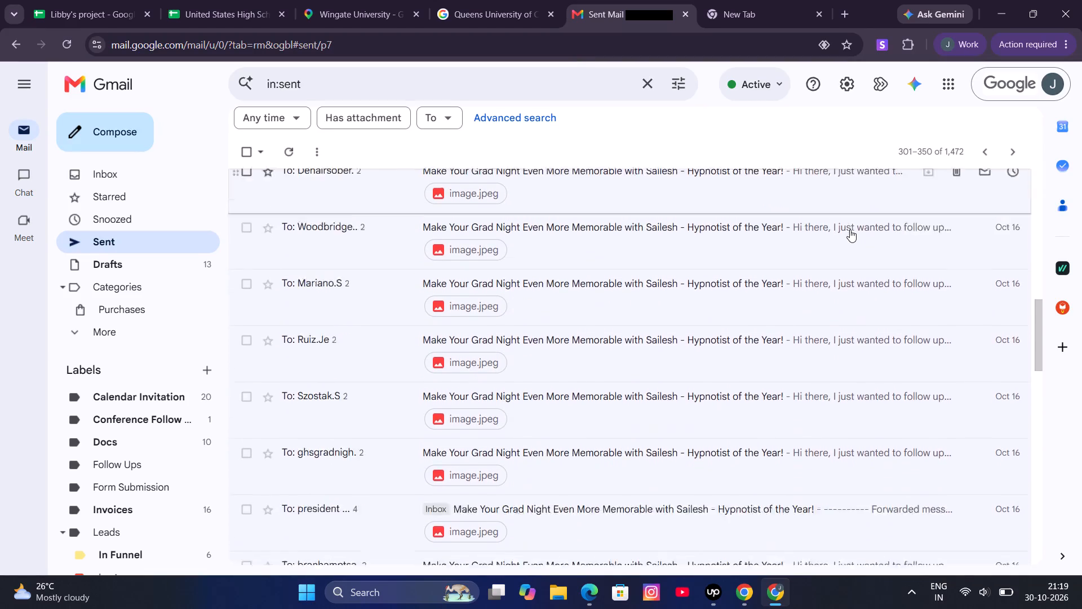
scroll(850, 231, "down", 17)
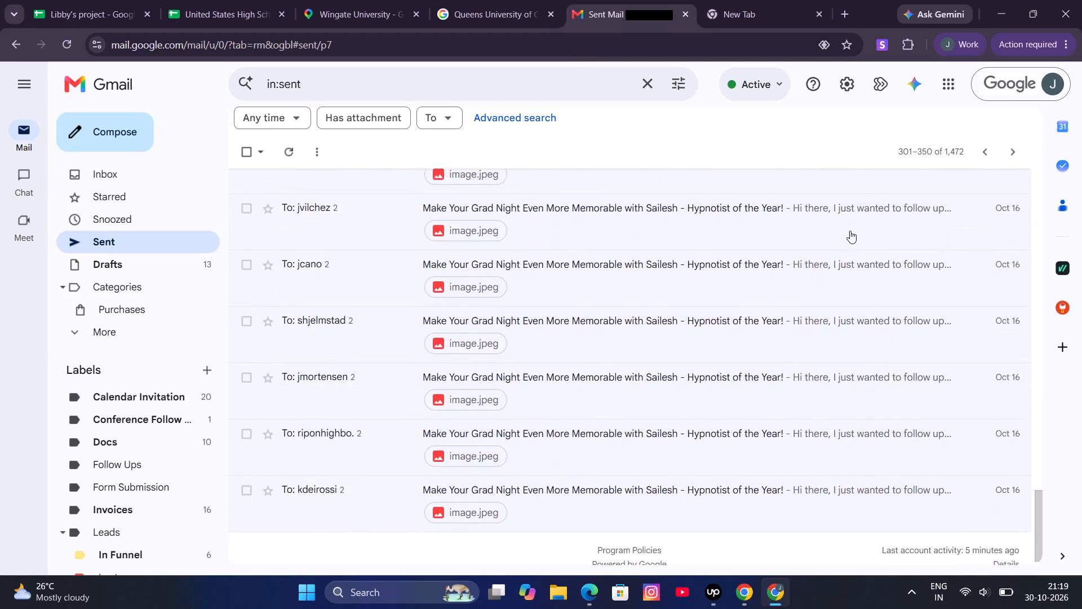
scroll(850, 231, "down", 2)
scroll(850, 231, "up", 18)
scroll(850, 232, "up", 3)
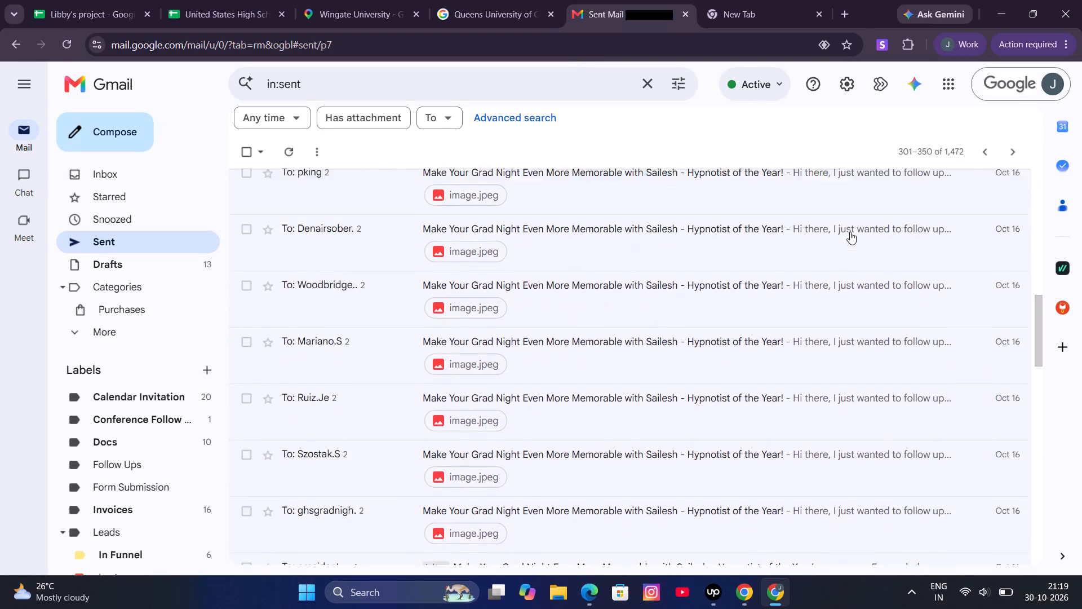
scroll(850, 232, "up", 14)
scroll(850, 233, "up", 11)
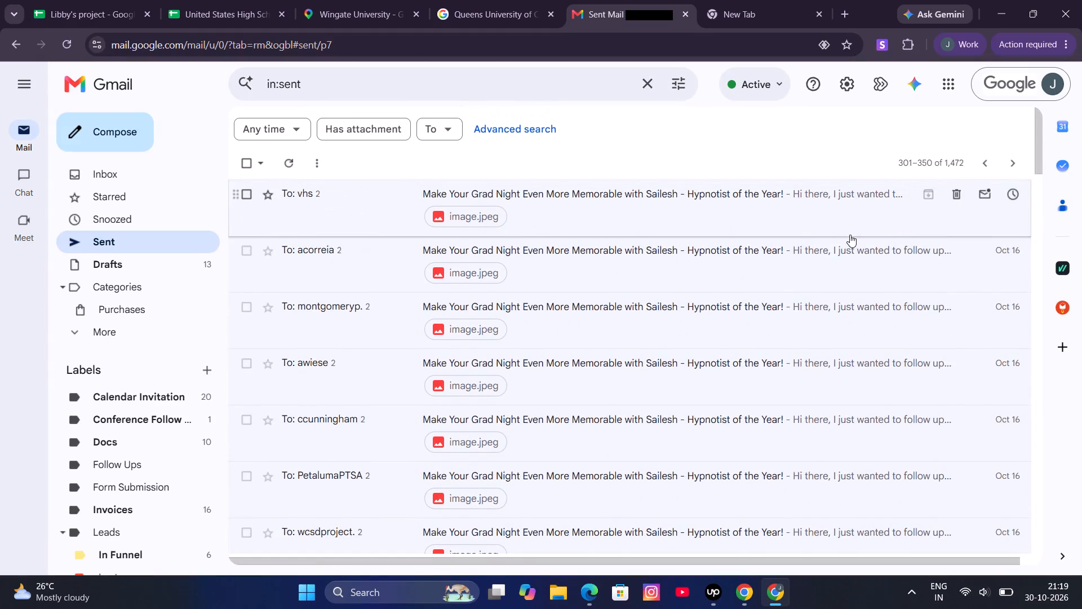
scroll(850, 235, "down", 9)
scroll(850, 236, "down", 14)
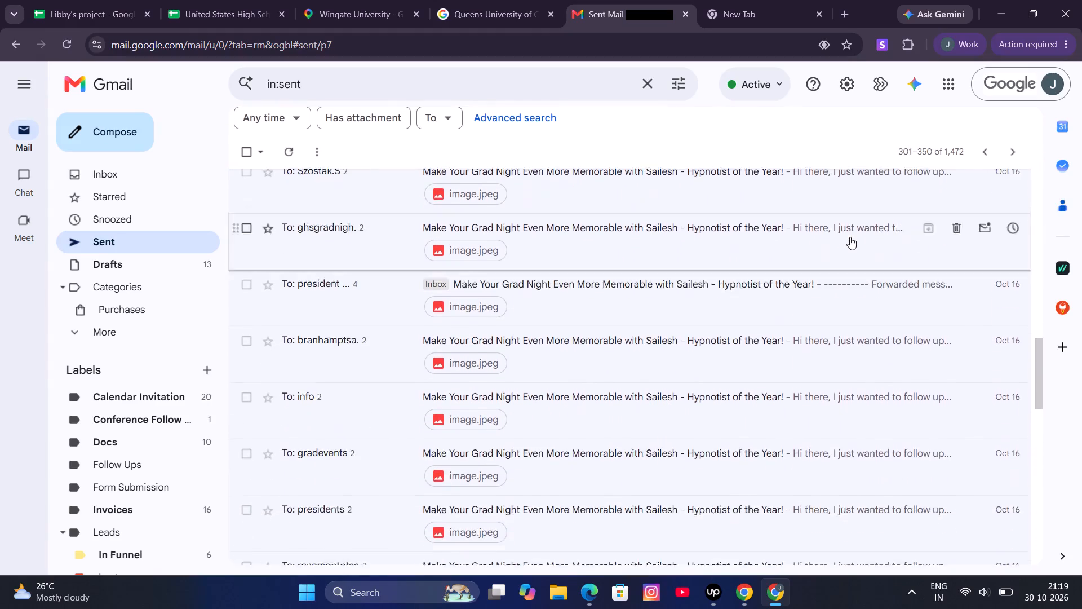
scroll(850, 237, "down", 10)
scroll(850, 238, "up", 4)
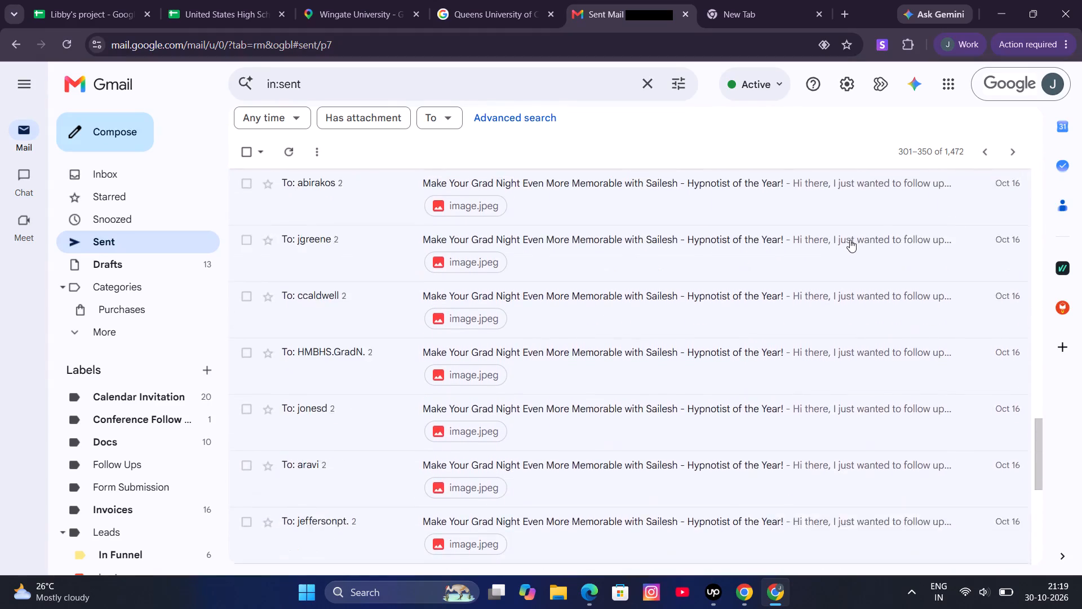
scroll(850, 240, "up", 20)
scroll(850, 240, "up", 13)
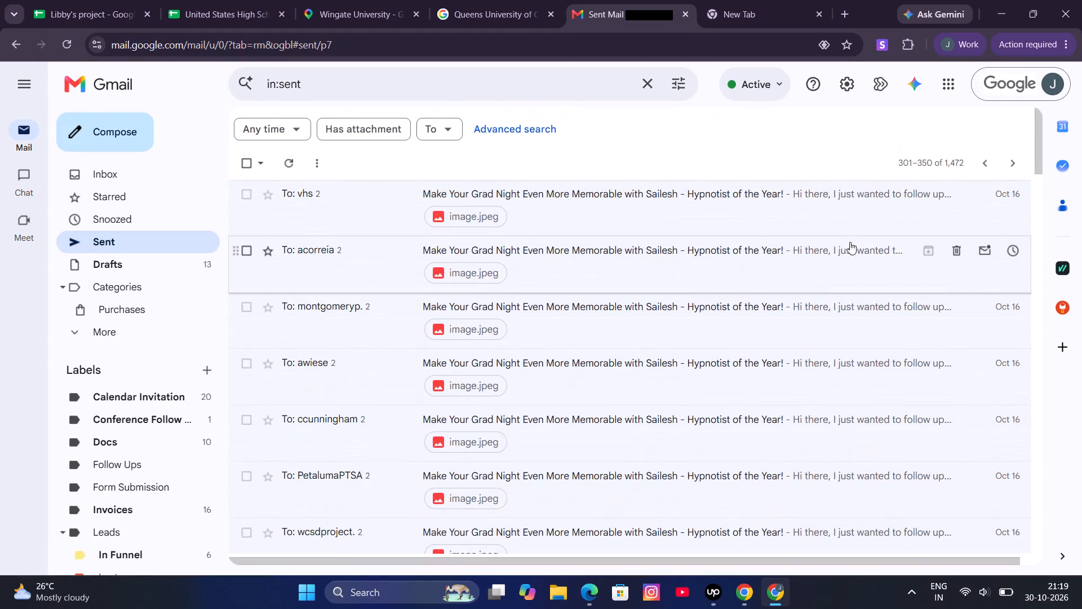
scroll(850, 242, "up", 10)
left_click(985, 167)
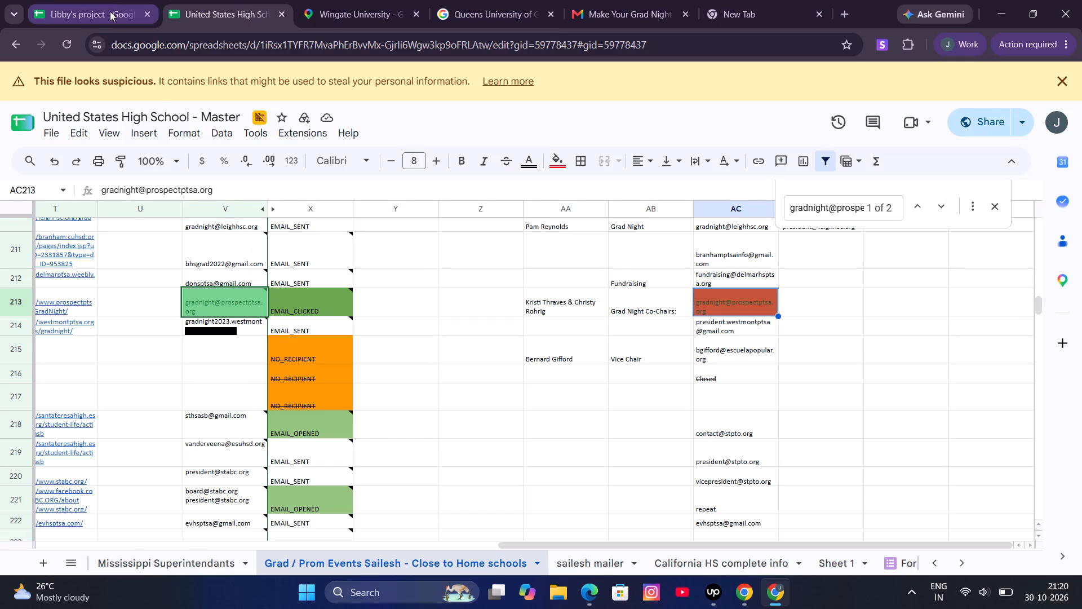
left_click(829, 201)
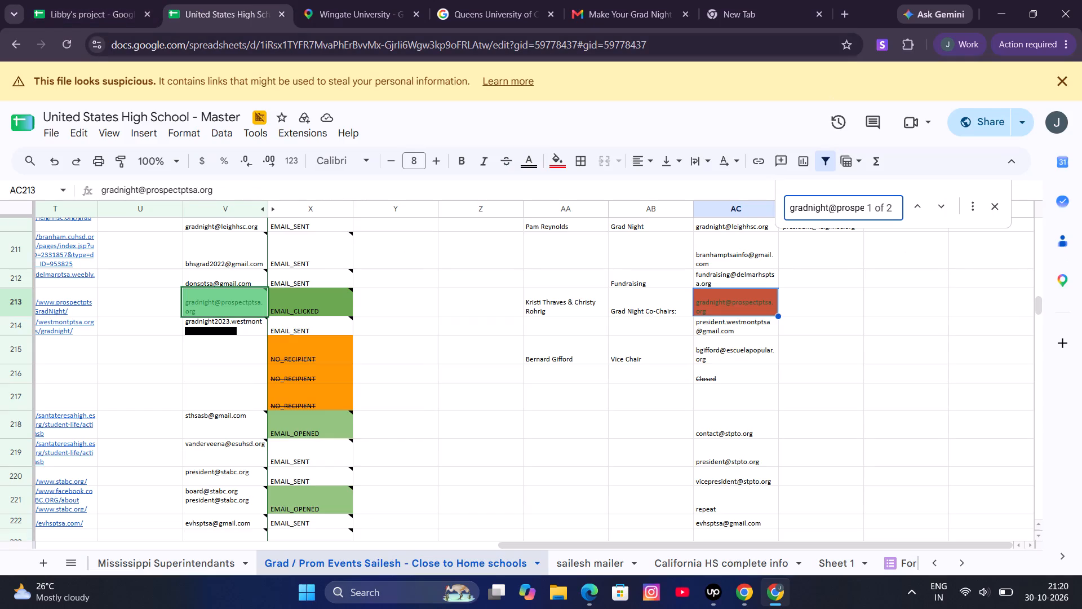
key("Right")
key("Right")
key("Right")
key("Right")
key("Right")
key("Right")
key("Right")
key("Right")
key("Right")
key("Right")
key("Right")
key("Right")
key("Right")
key("Right")
key("Right")
key("Right")
key("Right")
key("Right")
key("Right")
key("Right")
key("BackSpace")
key("BackSpace")
key("BackSpace")
key("BackSpace")
key("BackSpace")
key("BackSpace")
key("BackSpace")
key("BackSpace")
key("BackSpace")
key("BackSpace")
key("BackSpace")
key("BackSpace")
key("BackSpace")
key("BackSpace")
key("BackSpace")
key("BackSpace")
key("BackSpace")
key("BackSpace")
key("BackSpace")
key("BackSpace")
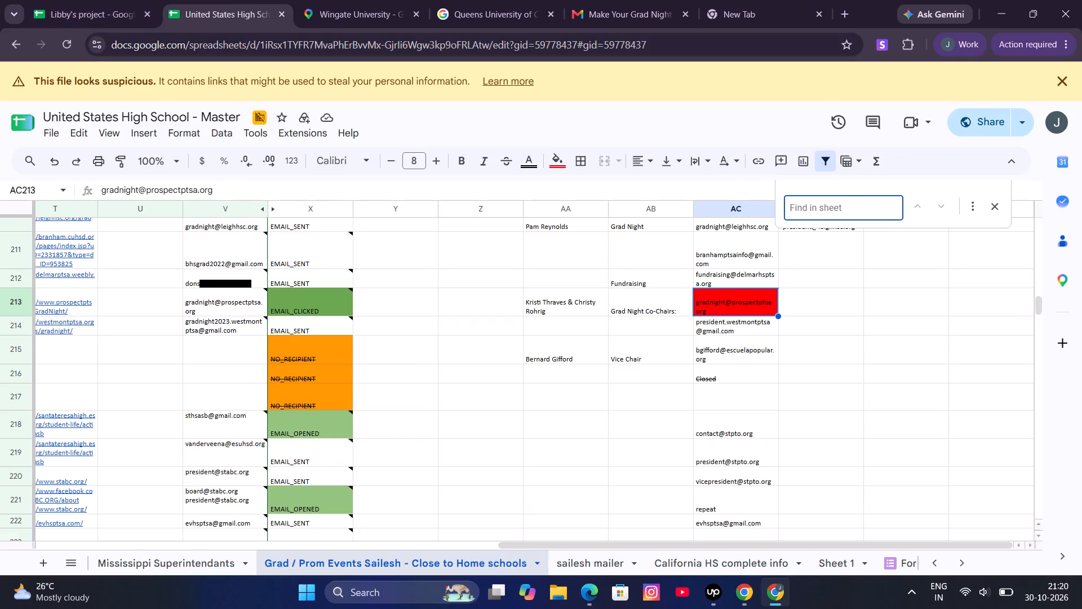
key("ctrl+v")
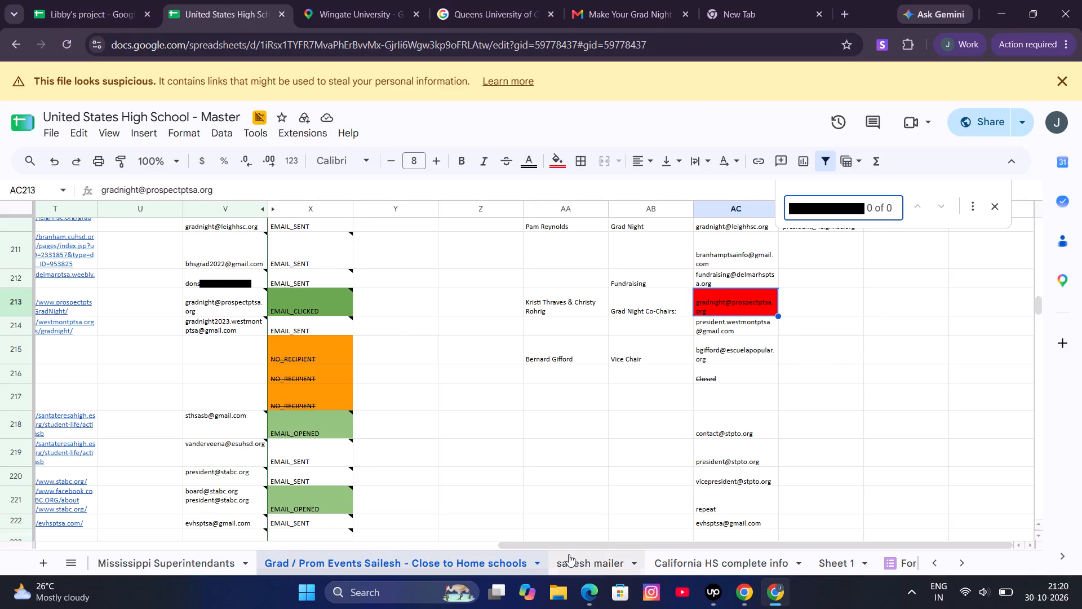
On the California HS complete info sheet, find the matching email cell, Z1017 in the Victorville row, and fill it red.
left_click(721, 567)
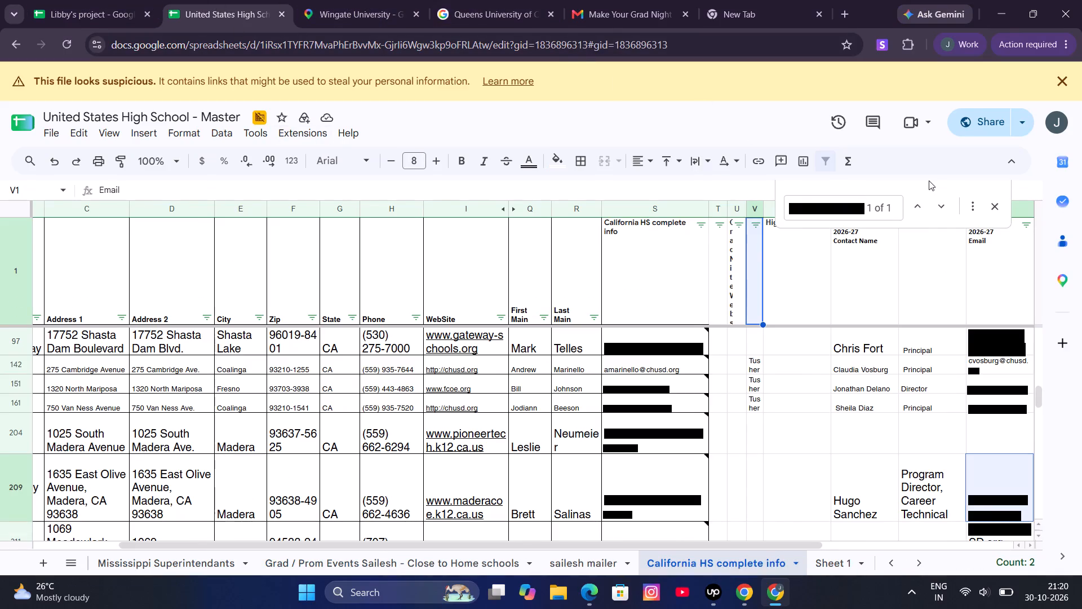
left_click(941, 212)
left_click(983, 506)
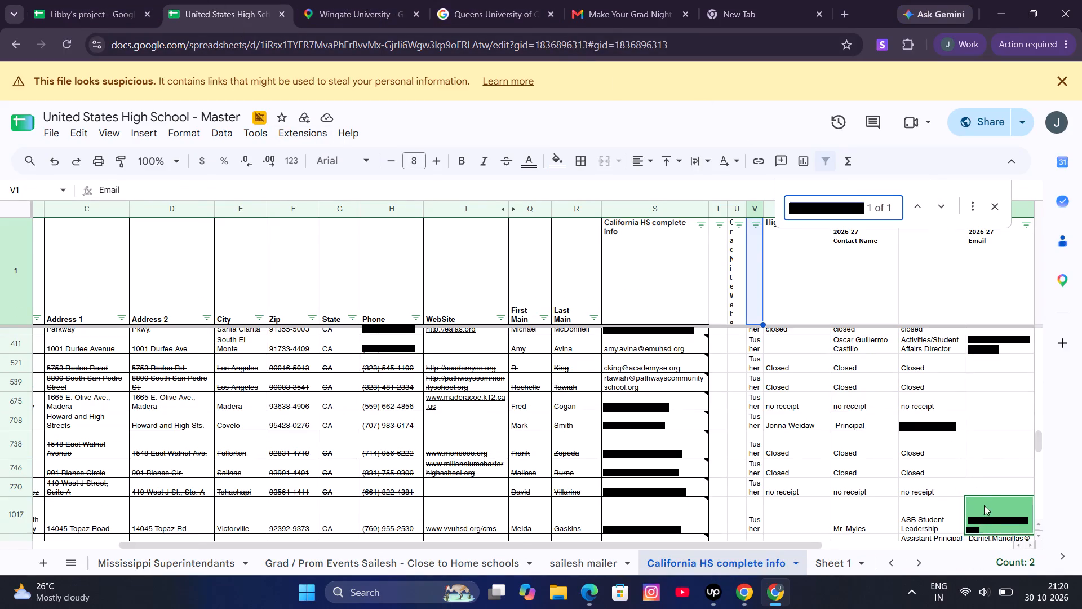
left_click(561, 156)
left_click(575, 226)
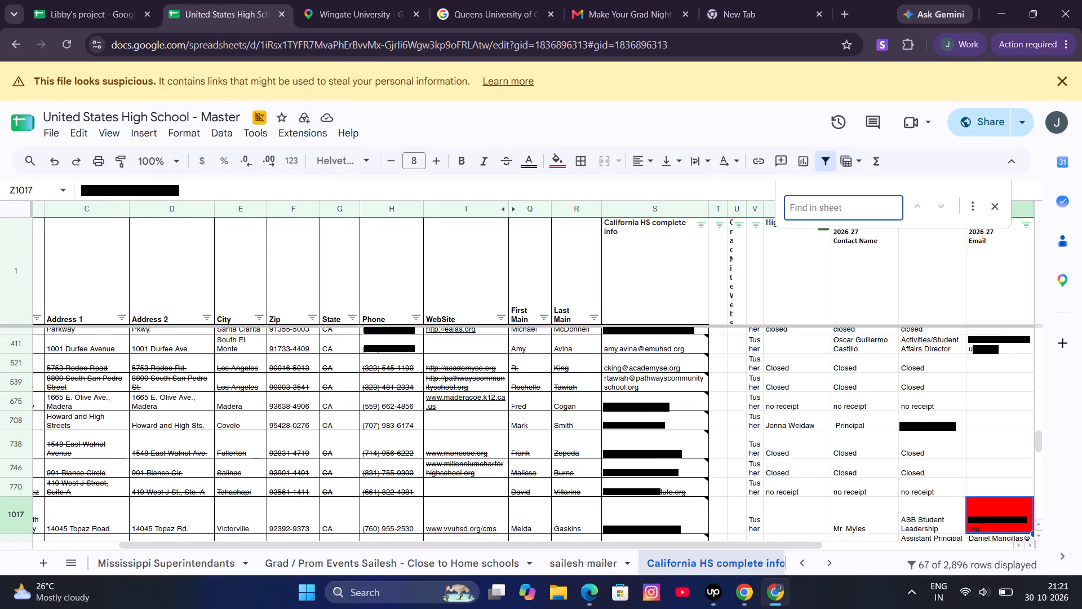
key("ctrl+v")
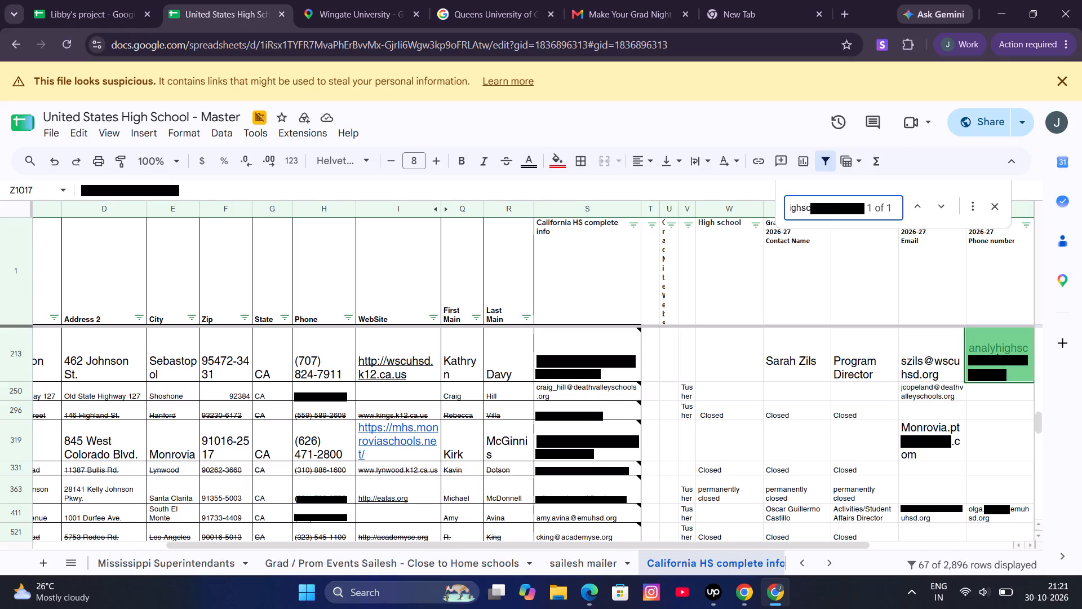
Fill the matching email cell AA213, in the Sebastopol row of the California HS complete info sheet, red.
left_click(999, 356)
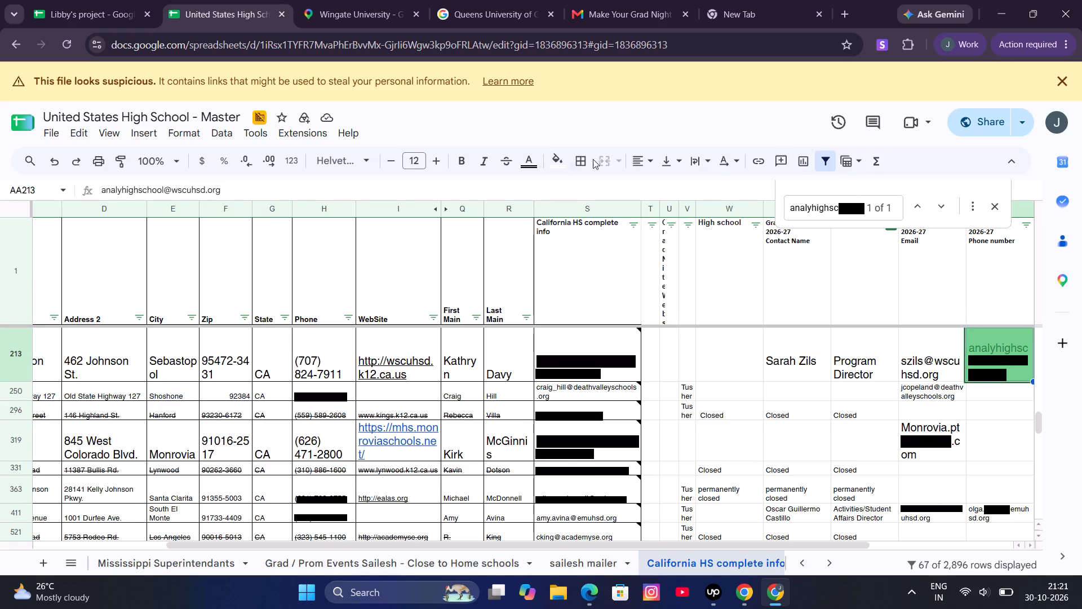
left_click(557, 163)
left_click(578, 228)
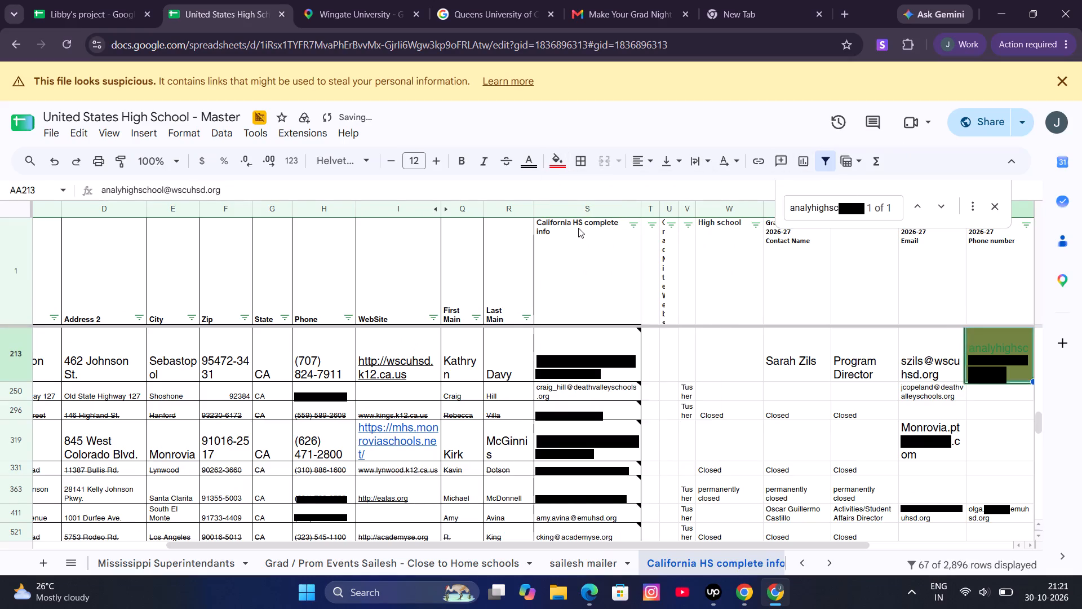
left_click(613, 0)
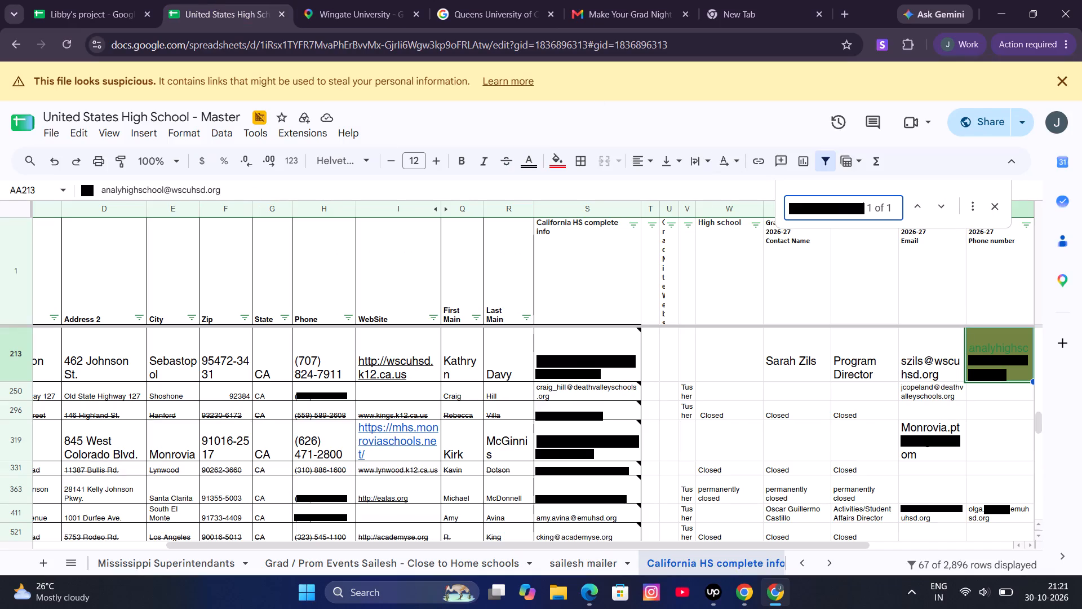
key("Right")
key("BackSpace")
key("BackSpace")
key("BackSpace")
key("BackSpace")
key("BackSpace")
key("BackSpace")
key("BackSpace")
key("BackSpace")
key("BackSpace")
key("BackSpace")
key("BackSpace")
key("BackSpace")
key("BackSpace")
key("BackSpace")
key("BackSpace")
key("BackSpace")
key("BackSpace")
key("BackSpace")
key("BackSpace")
key("BackSpace")
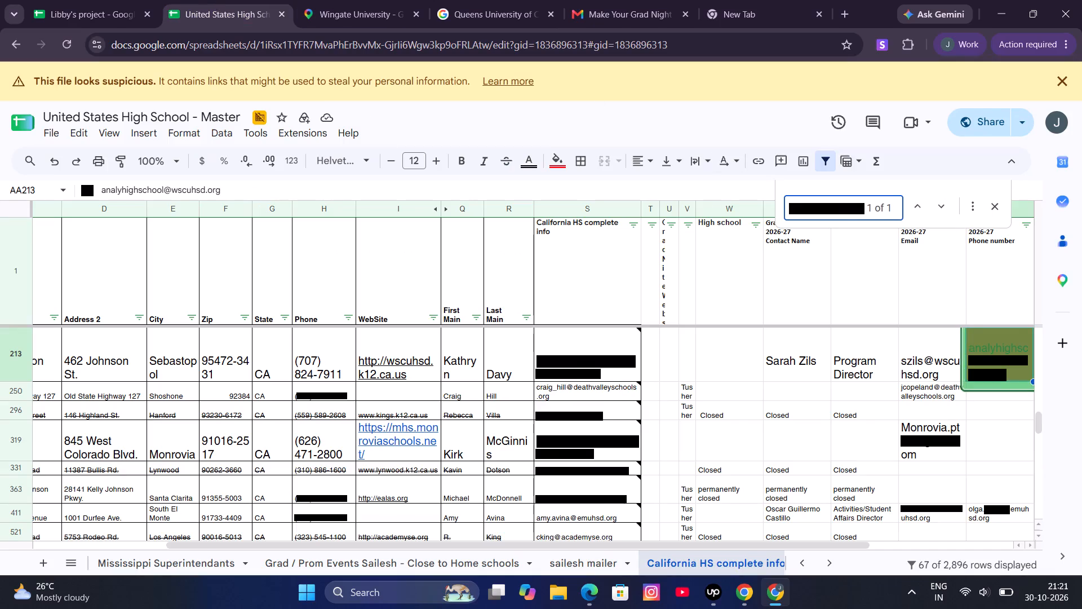
key("ctrl+v")
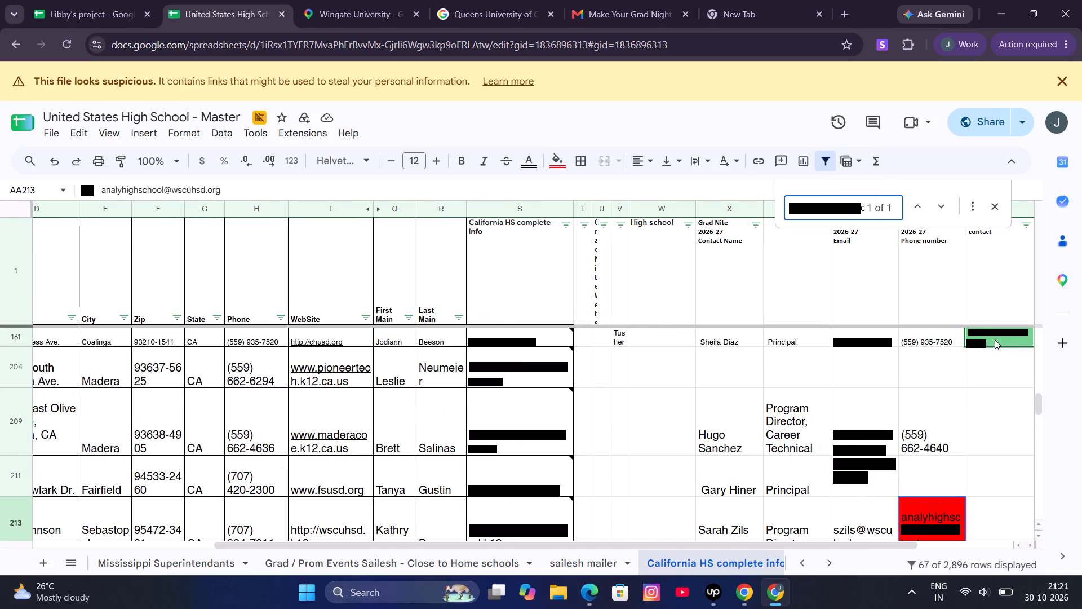
left_click(997, 345)
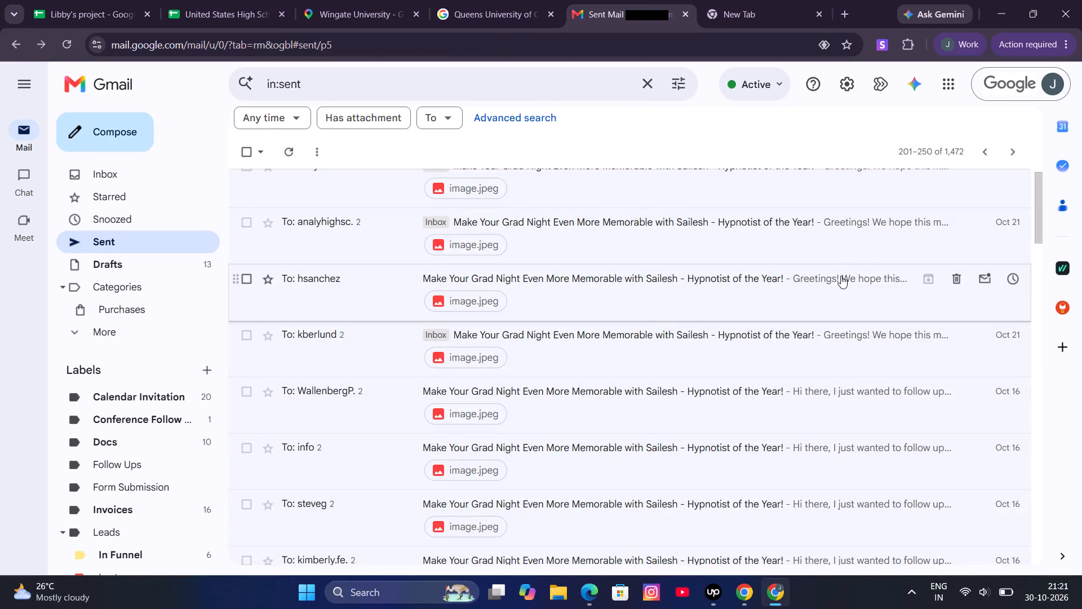
left_click(833, 237)
scroll(786, 306, "down", 5)
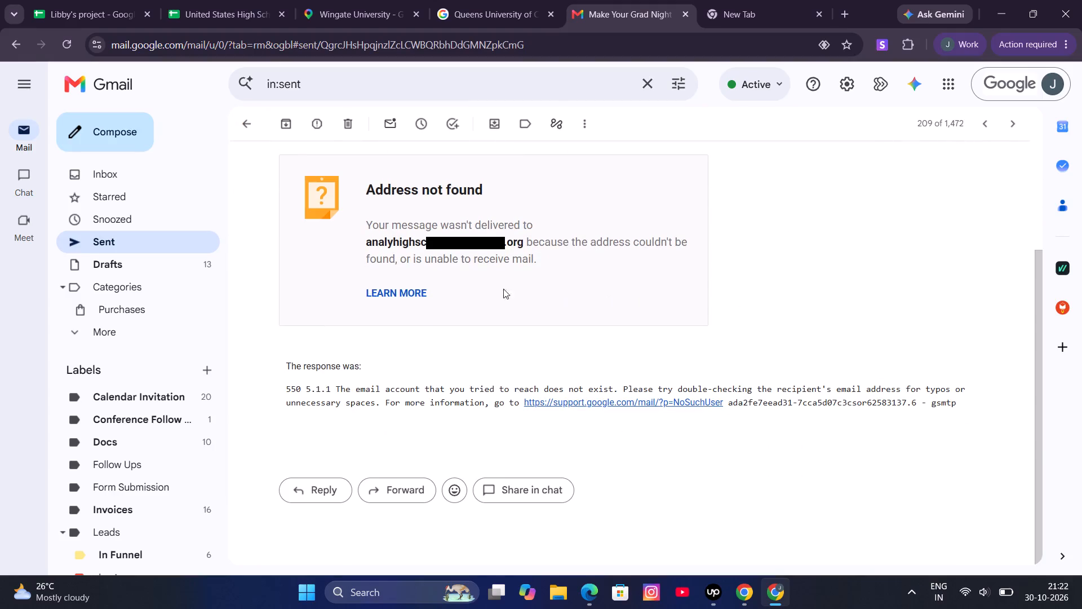
left_click(839, 227)
scroll(942, 249, "up", 2)
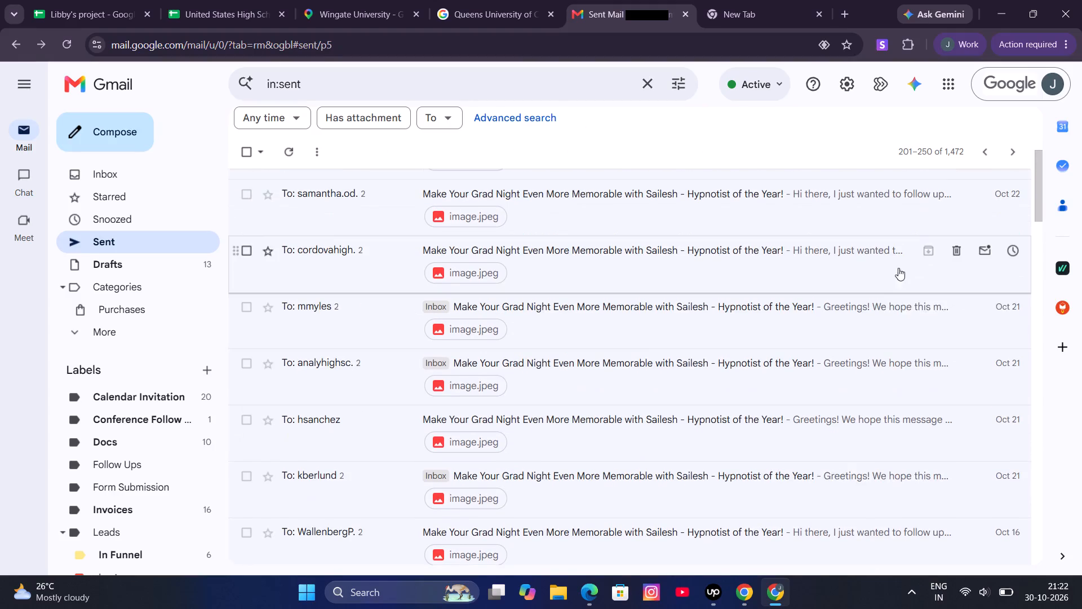
left_click(873, 304)
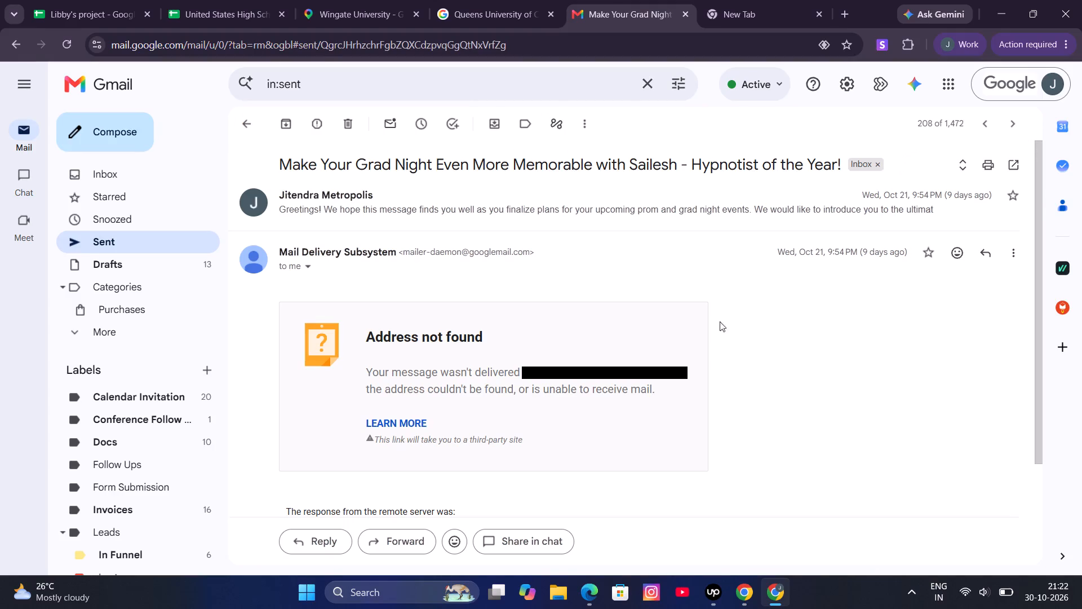
left_click_drag(637, 358, 659, 340)
left_click(864, 262)
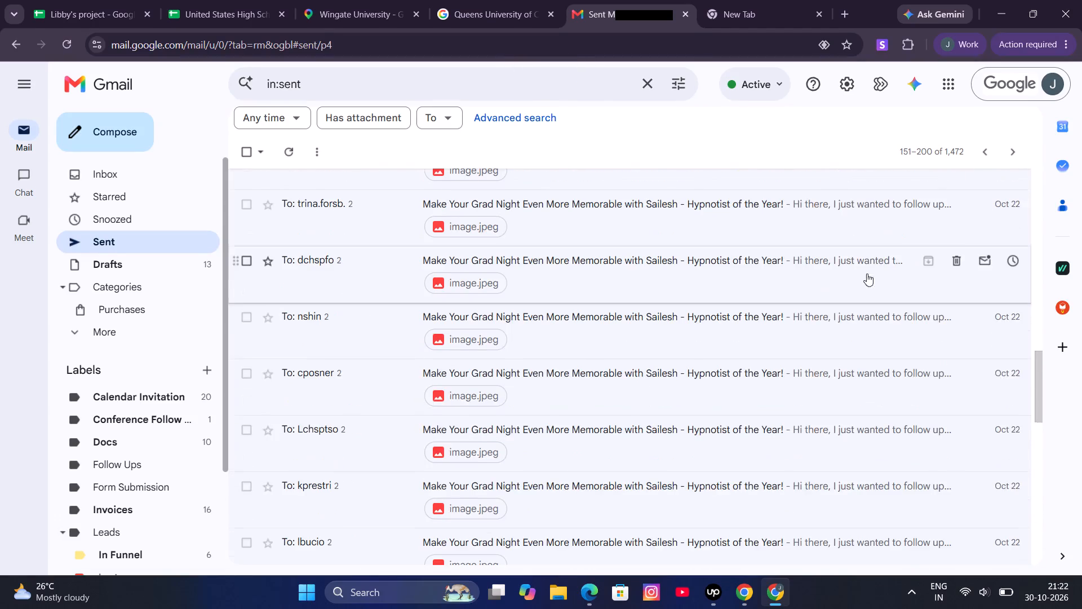
Look through sent messages 151–200 and the newer page 101–150 for conversations with bounced replies.
scroll(852, 288, "up", 20)
scroll(852, 288, "up", 14)
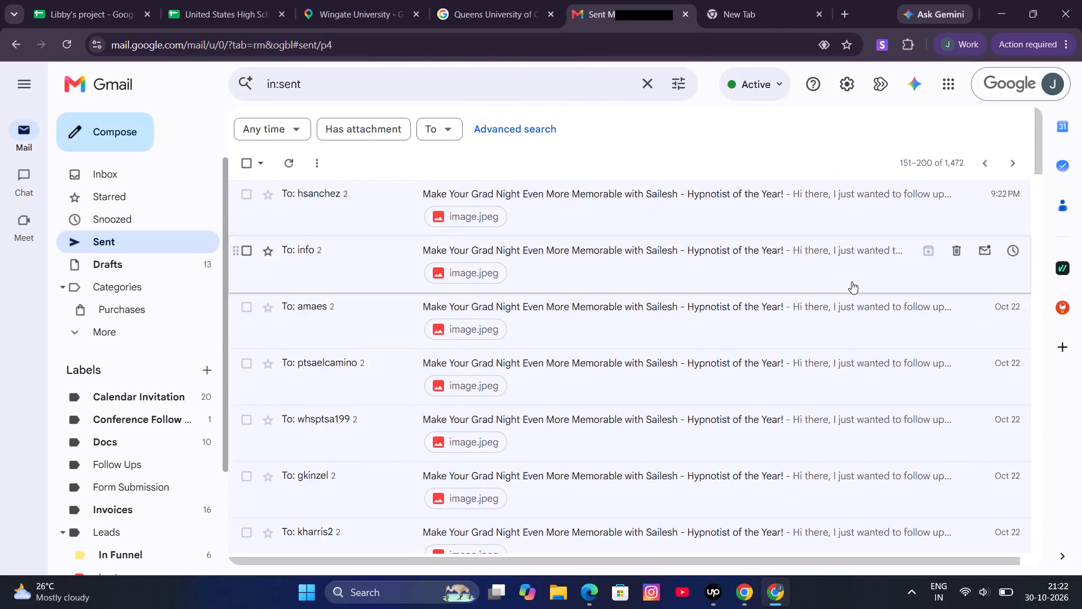
scroll(852, 281, "up", 7)
scroll(852, 281, "down", 20)
scroll(852, 281, "down", 9)
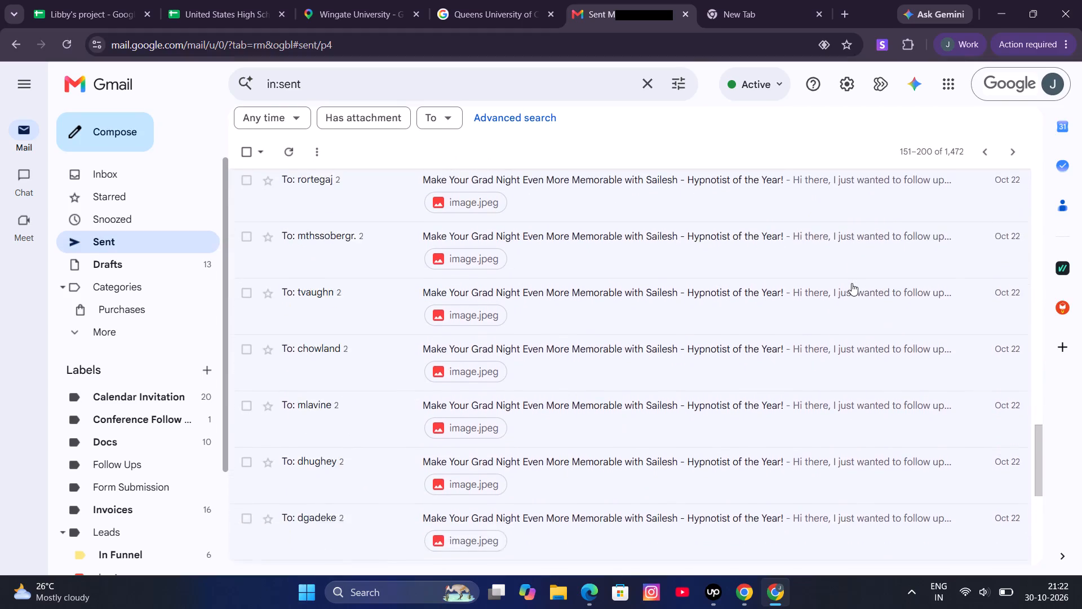
scroll(852, 283, "down", 17)
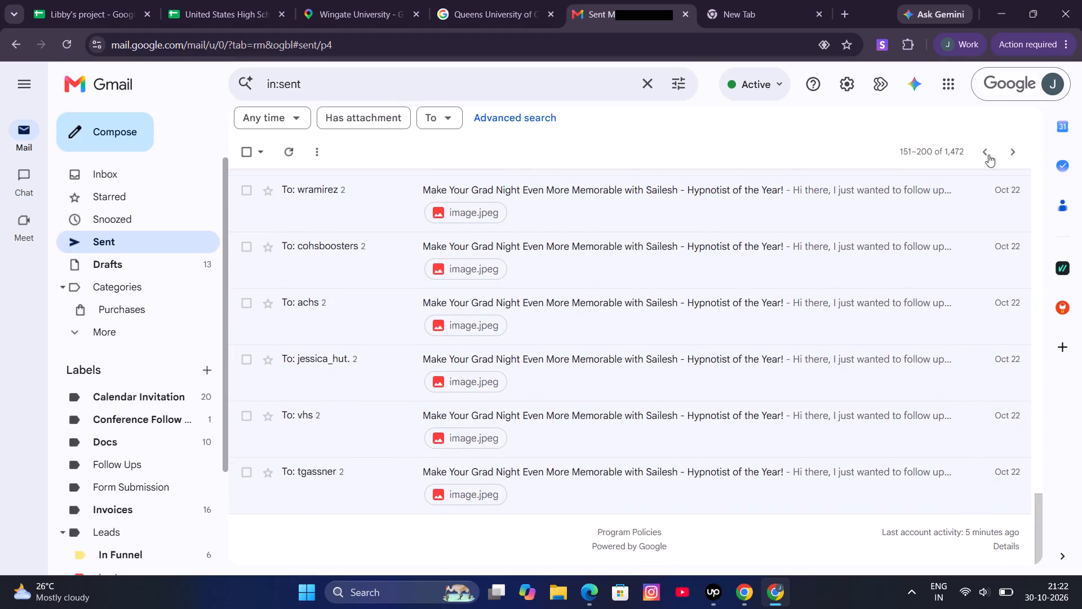
left_click(985, 156)
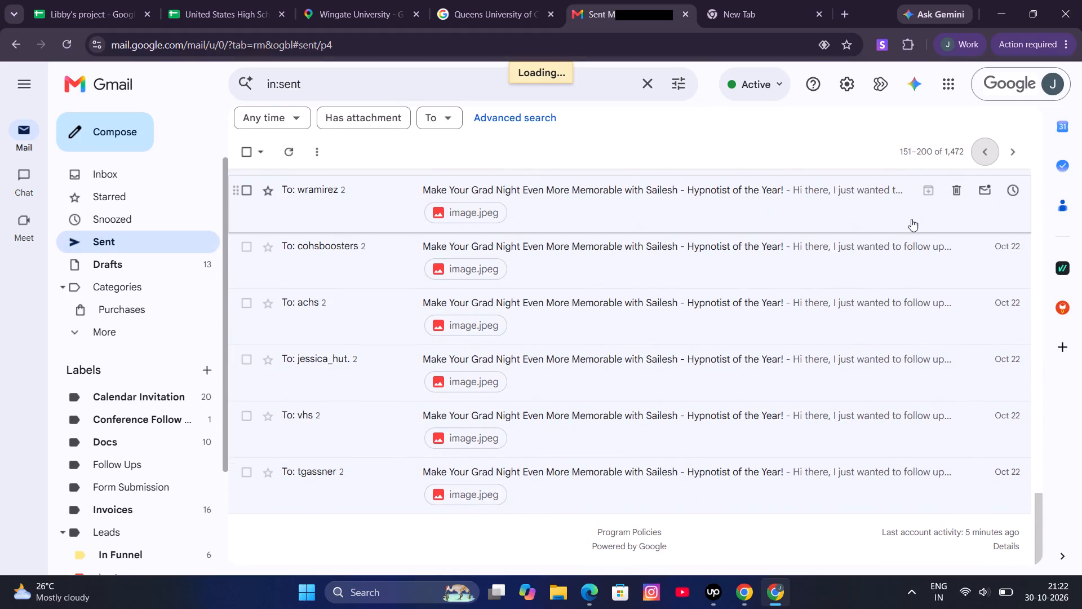
scroll(892, 240, "up", 5)
scroll(892, 239, "down", 1)
scroll(892, 239, "up", 15)
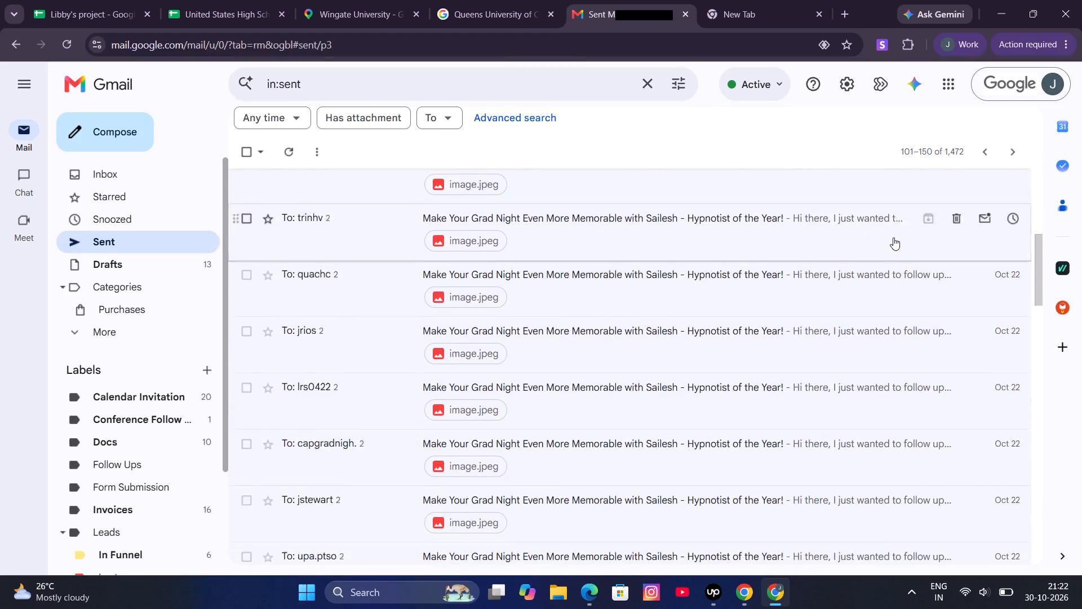
scroll(893, 237, "up", 20)
scroll(893, 237, "down", 16)
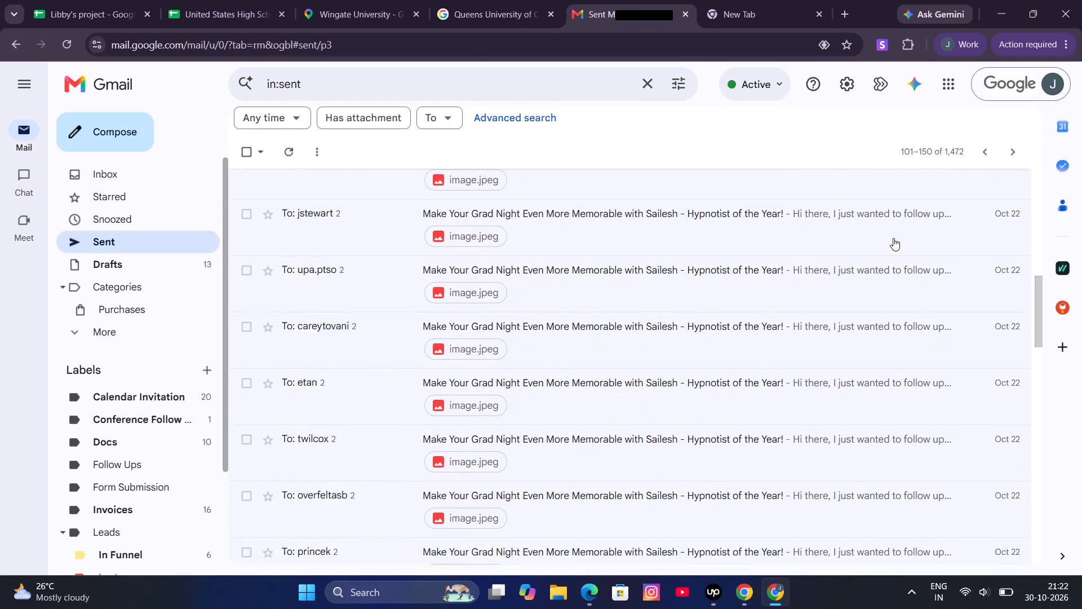
scroll(893, 238, "down", 20)
scroll(893, 238, "down", 4)
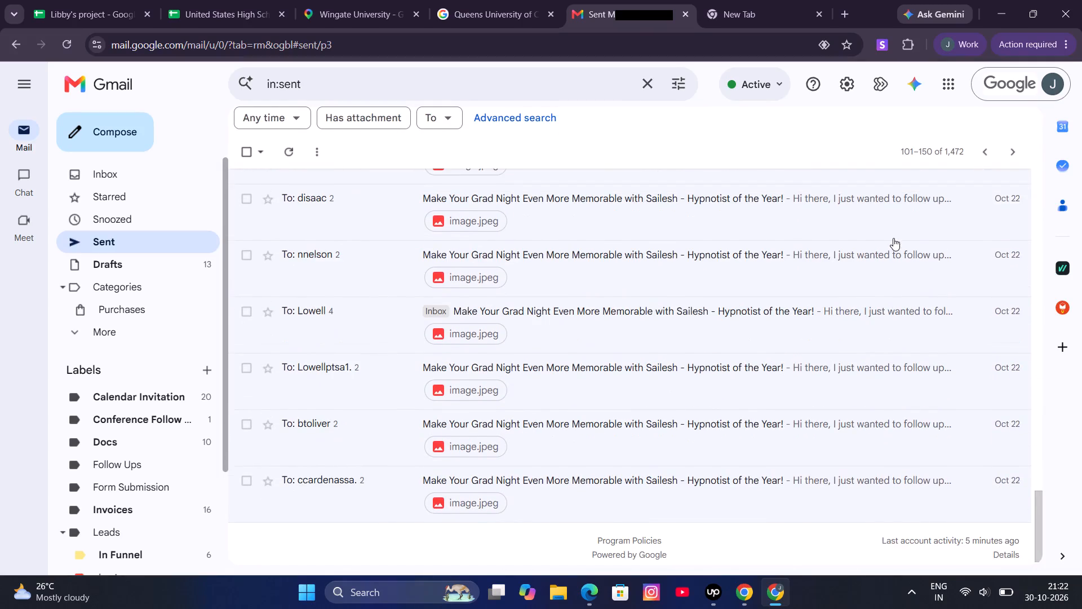
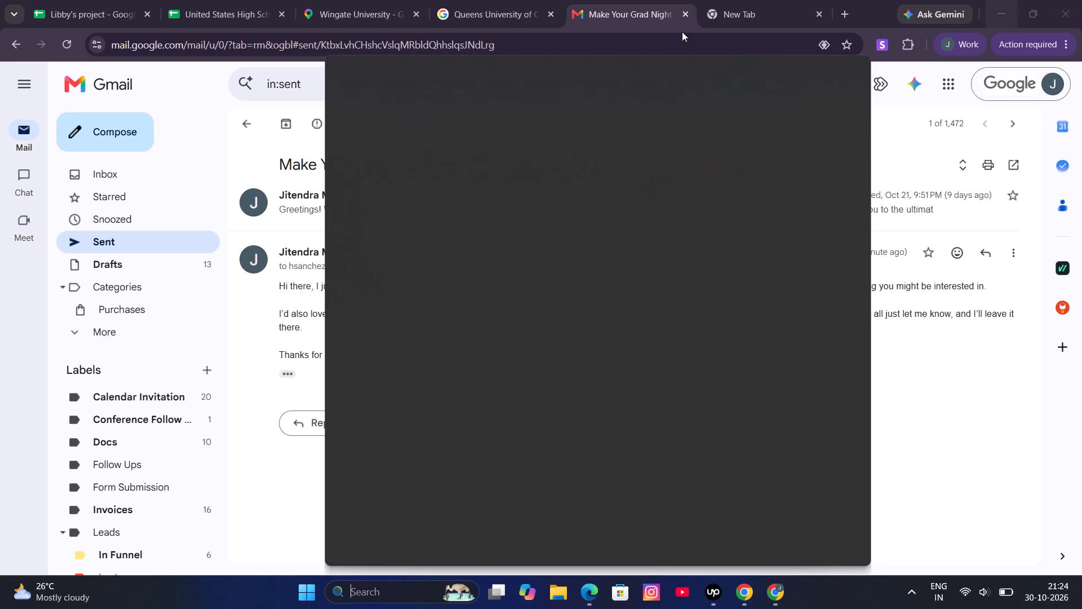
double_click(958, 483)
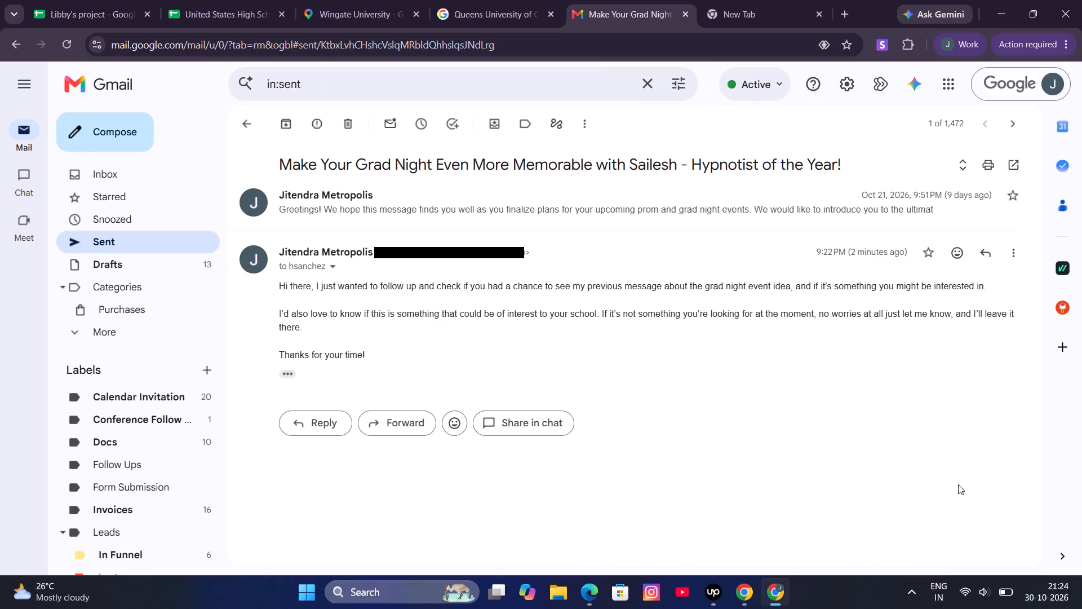
Switch to the Upwork Time Tracker to check the tracked session and weekly hours, and minimise it again.
left_click(715, 590)
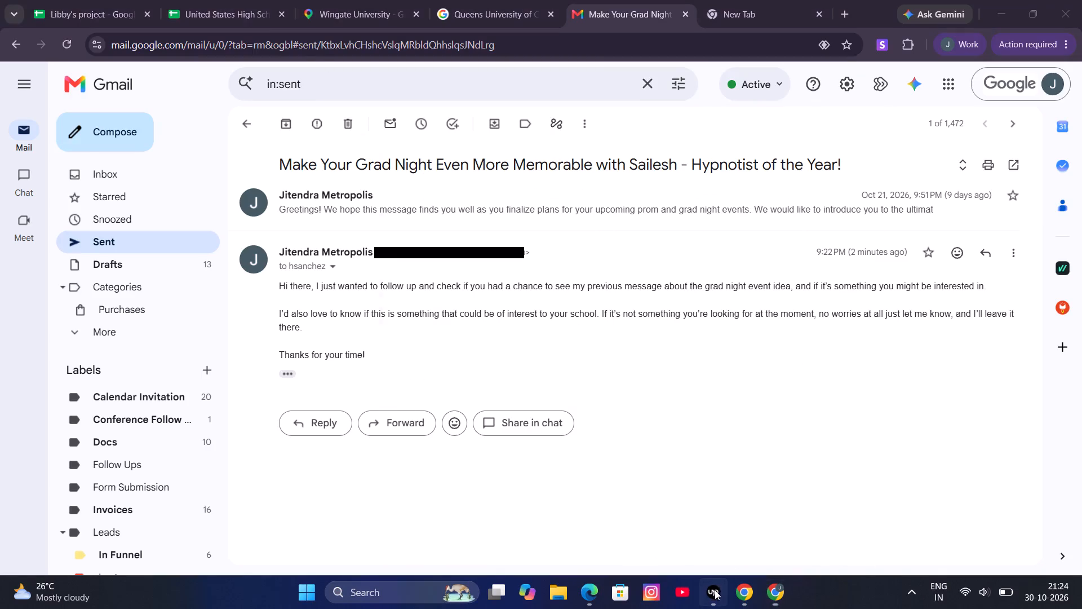
scroll(193, 181, "up", 4)
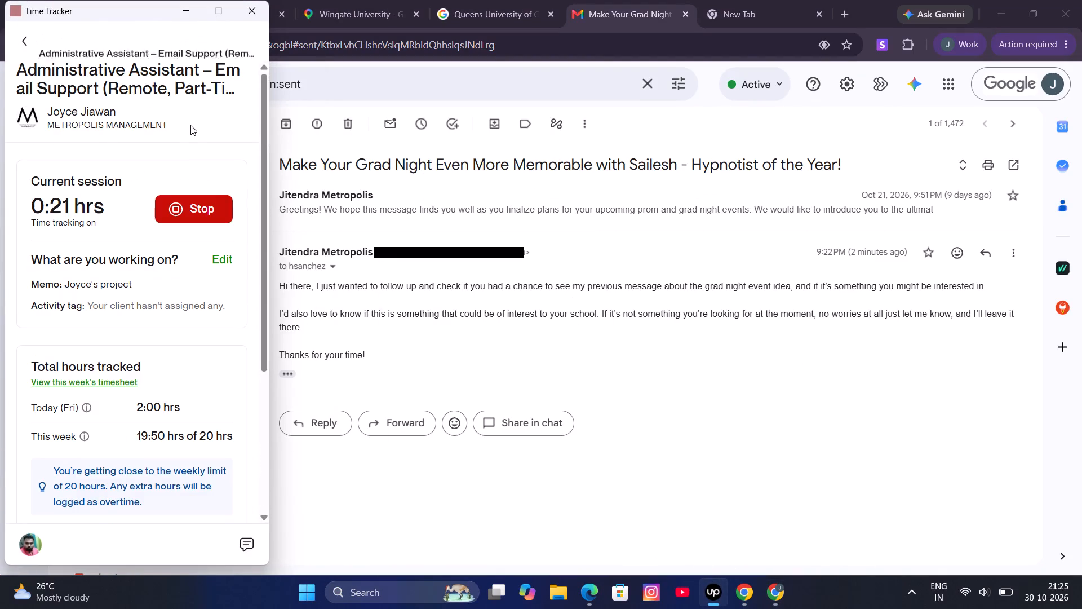
left_click(192, 12)
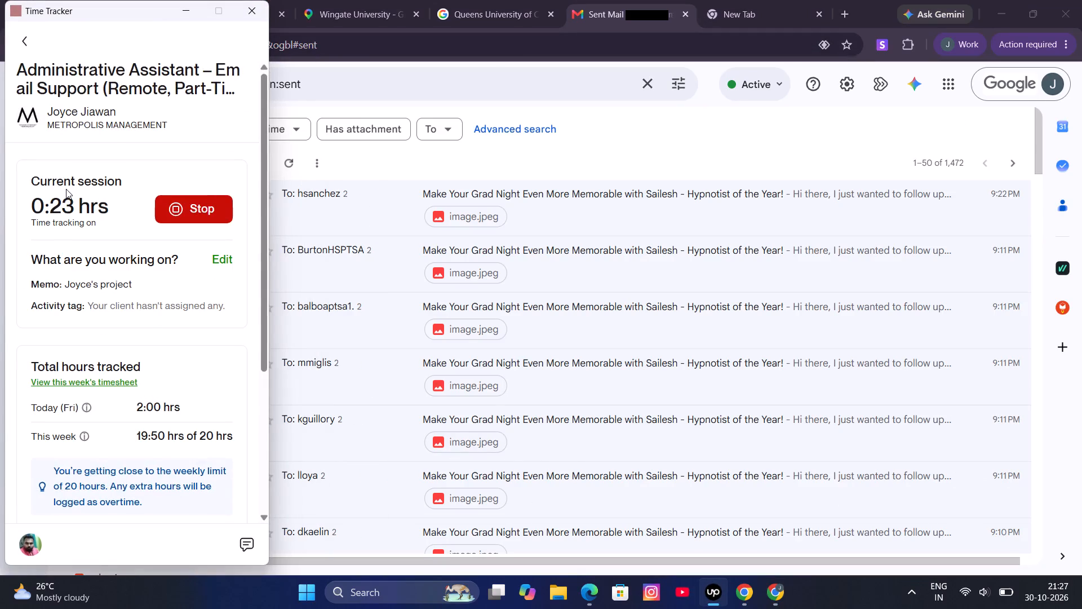
Review the tracked hours in the Upwork Time Tracker and stop the running session for the Administrative Assistant – Email Support contract.
scroll(132, 272, "down", 2)
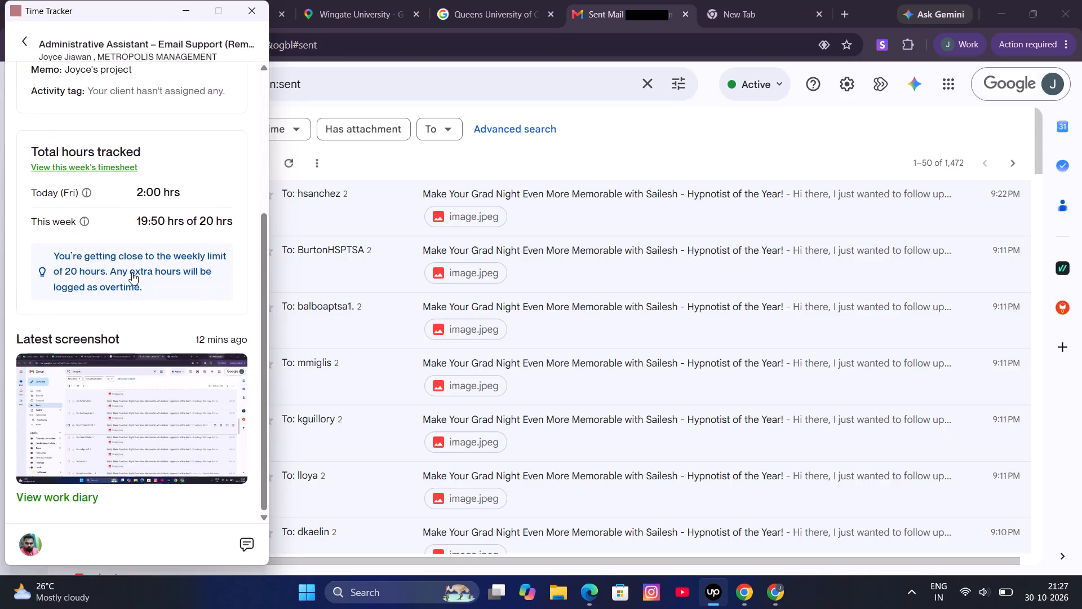
scroll(132, 272, "down", 3)
left_click(180, 13)
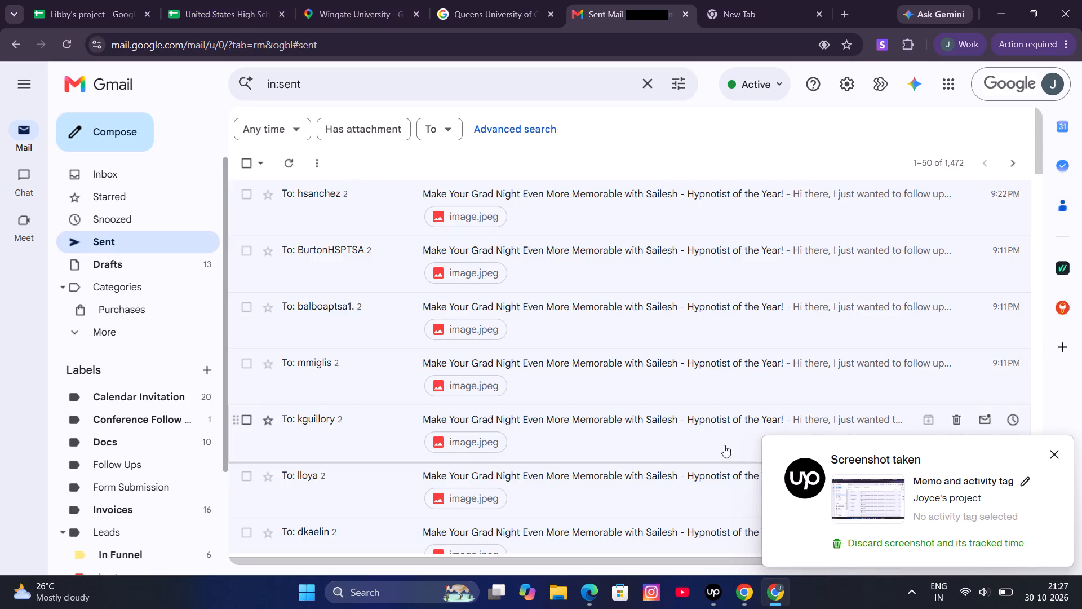
left_click(713, 592)
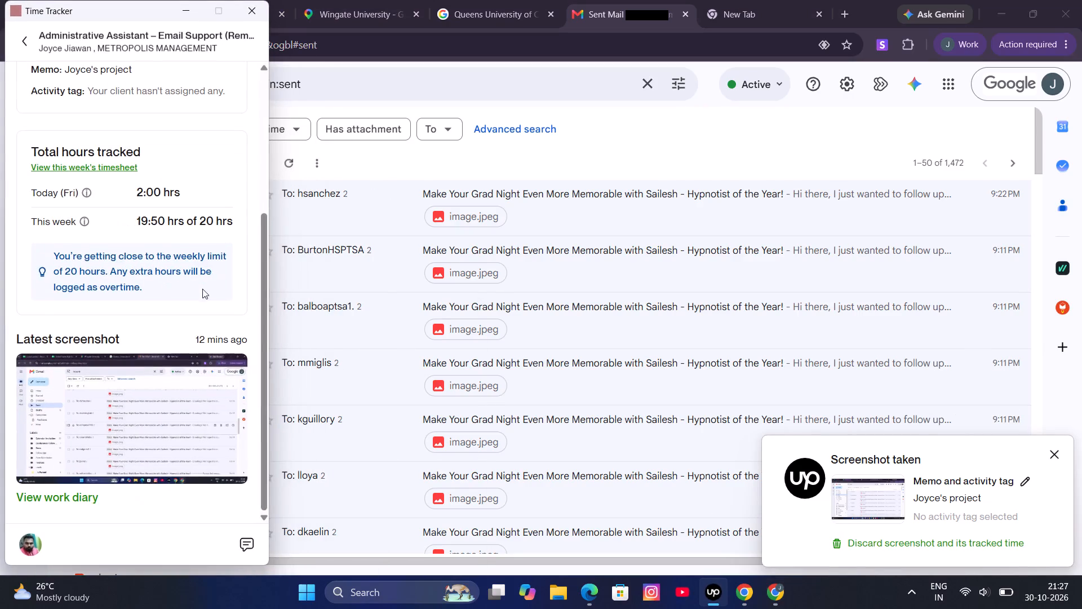
scroll(213, 265, "up", 10)
left_click_drag(174, 201, 173, 218)
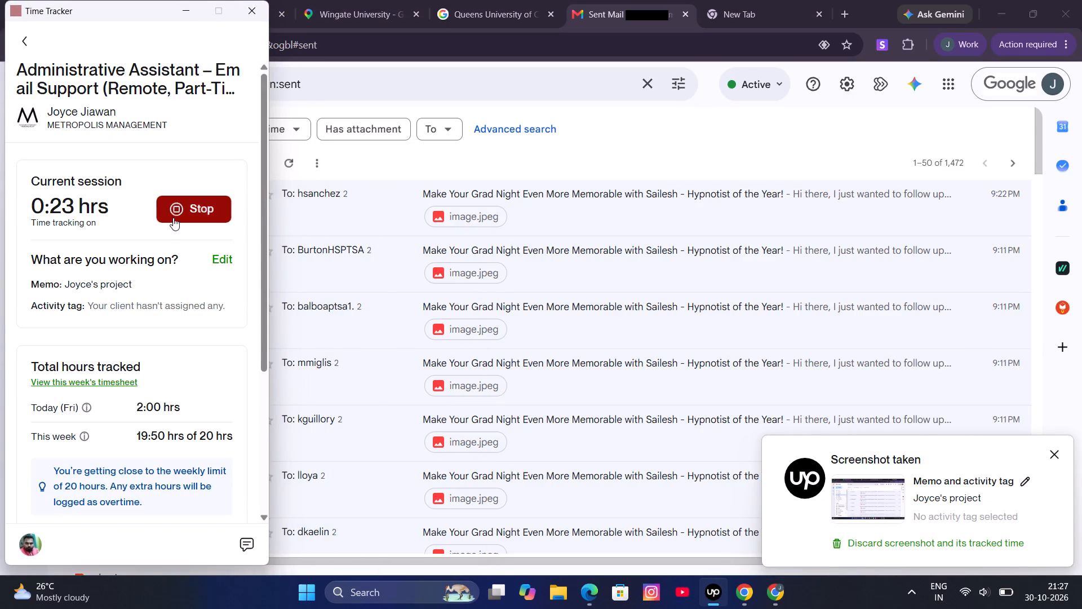
left_click_drag(173, 218, 173, 217)
Minimize the browser windows and the Time Tracker to reach the desktop, and launch Kuro.
left_click(991, 9)
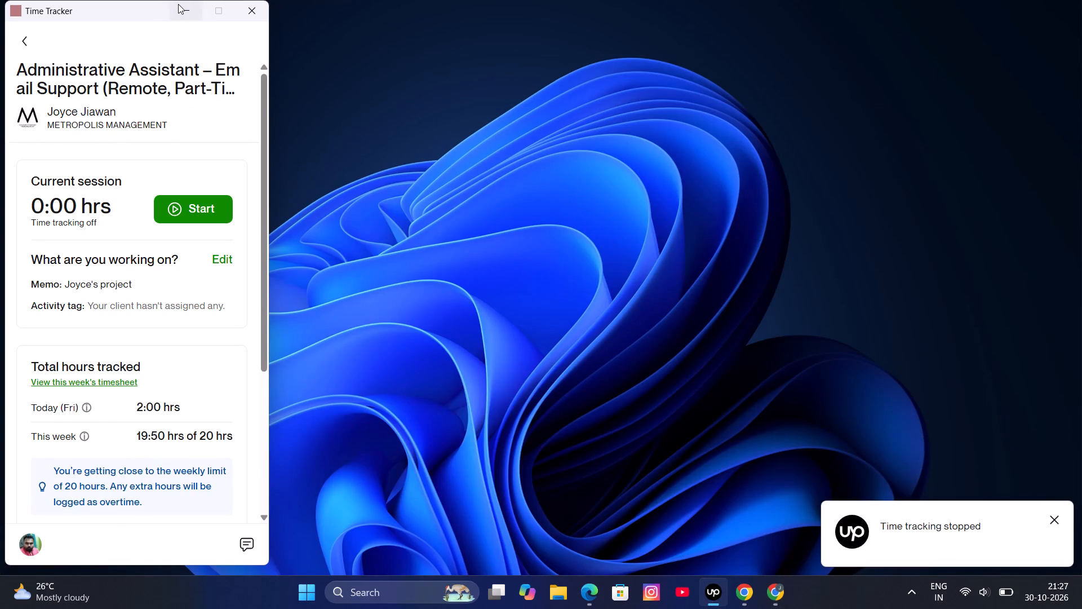
left_click(178, 4)
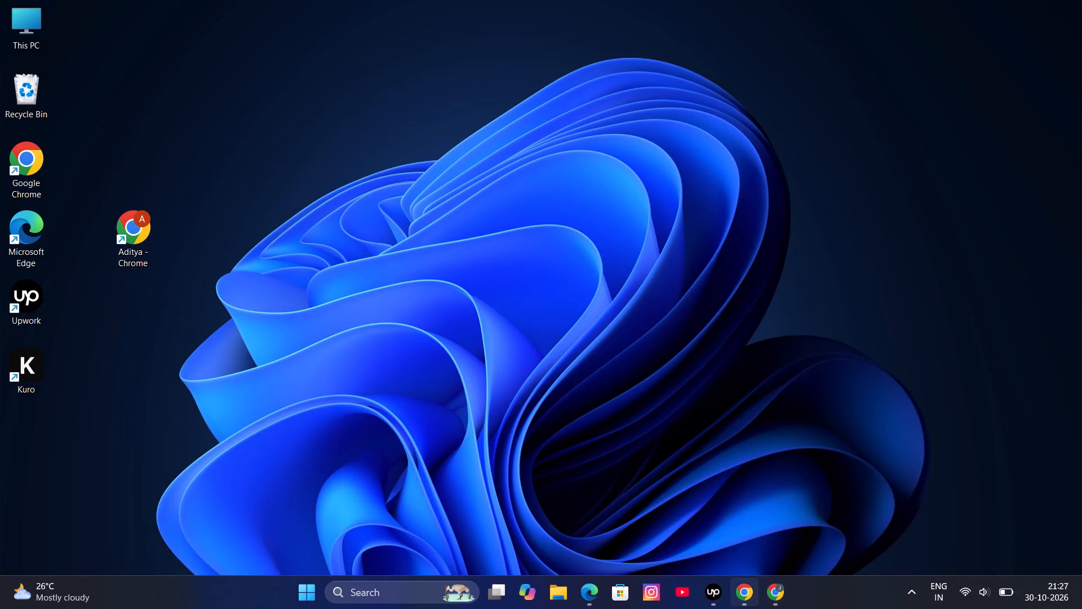
left_click(743, 592)
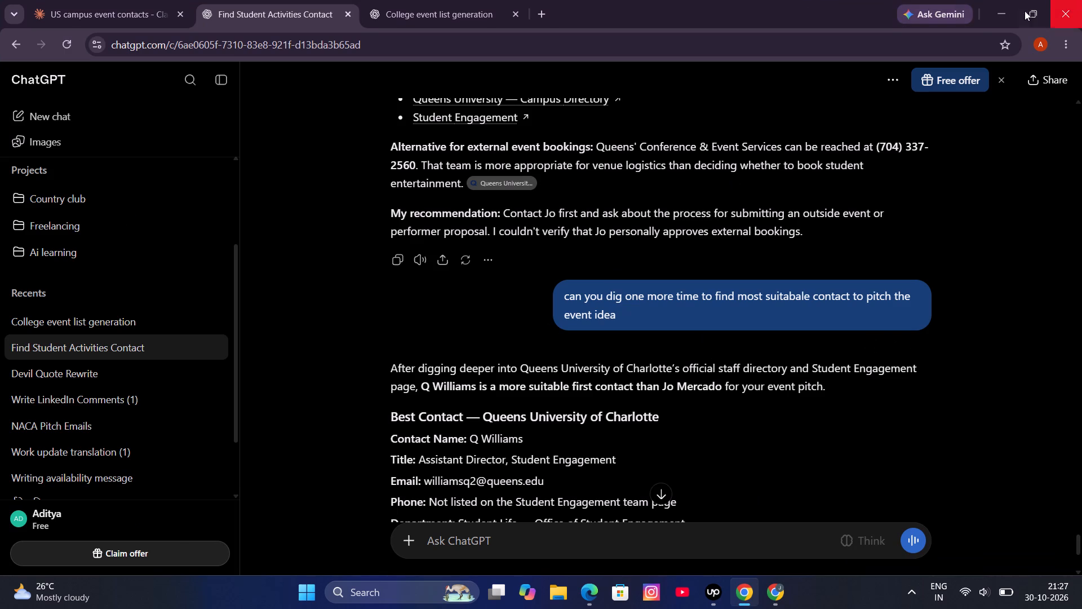
left_click(995, 16)
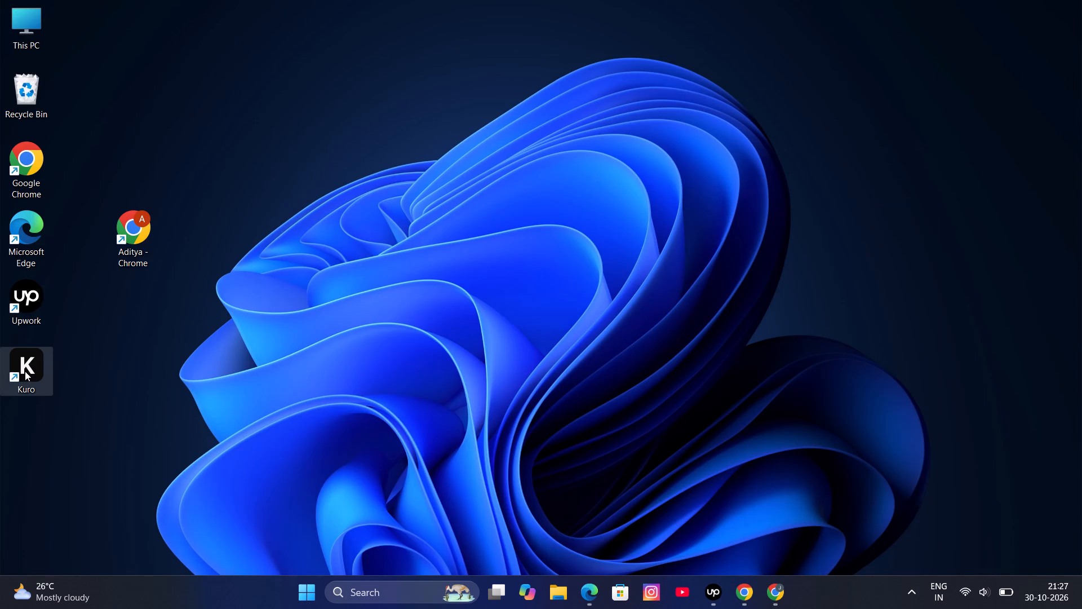
double_click(24, 372)
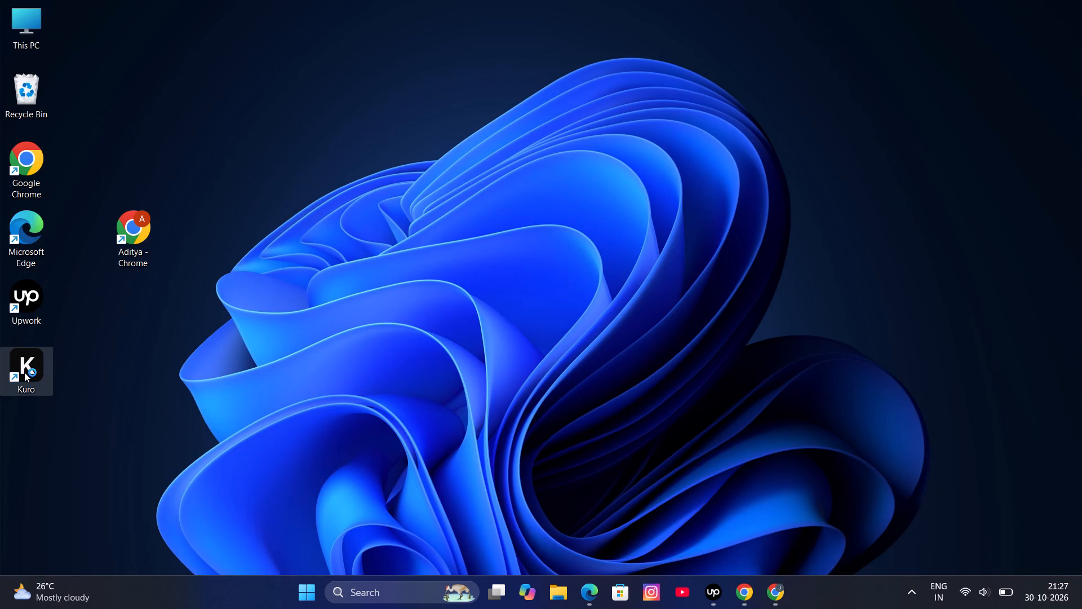